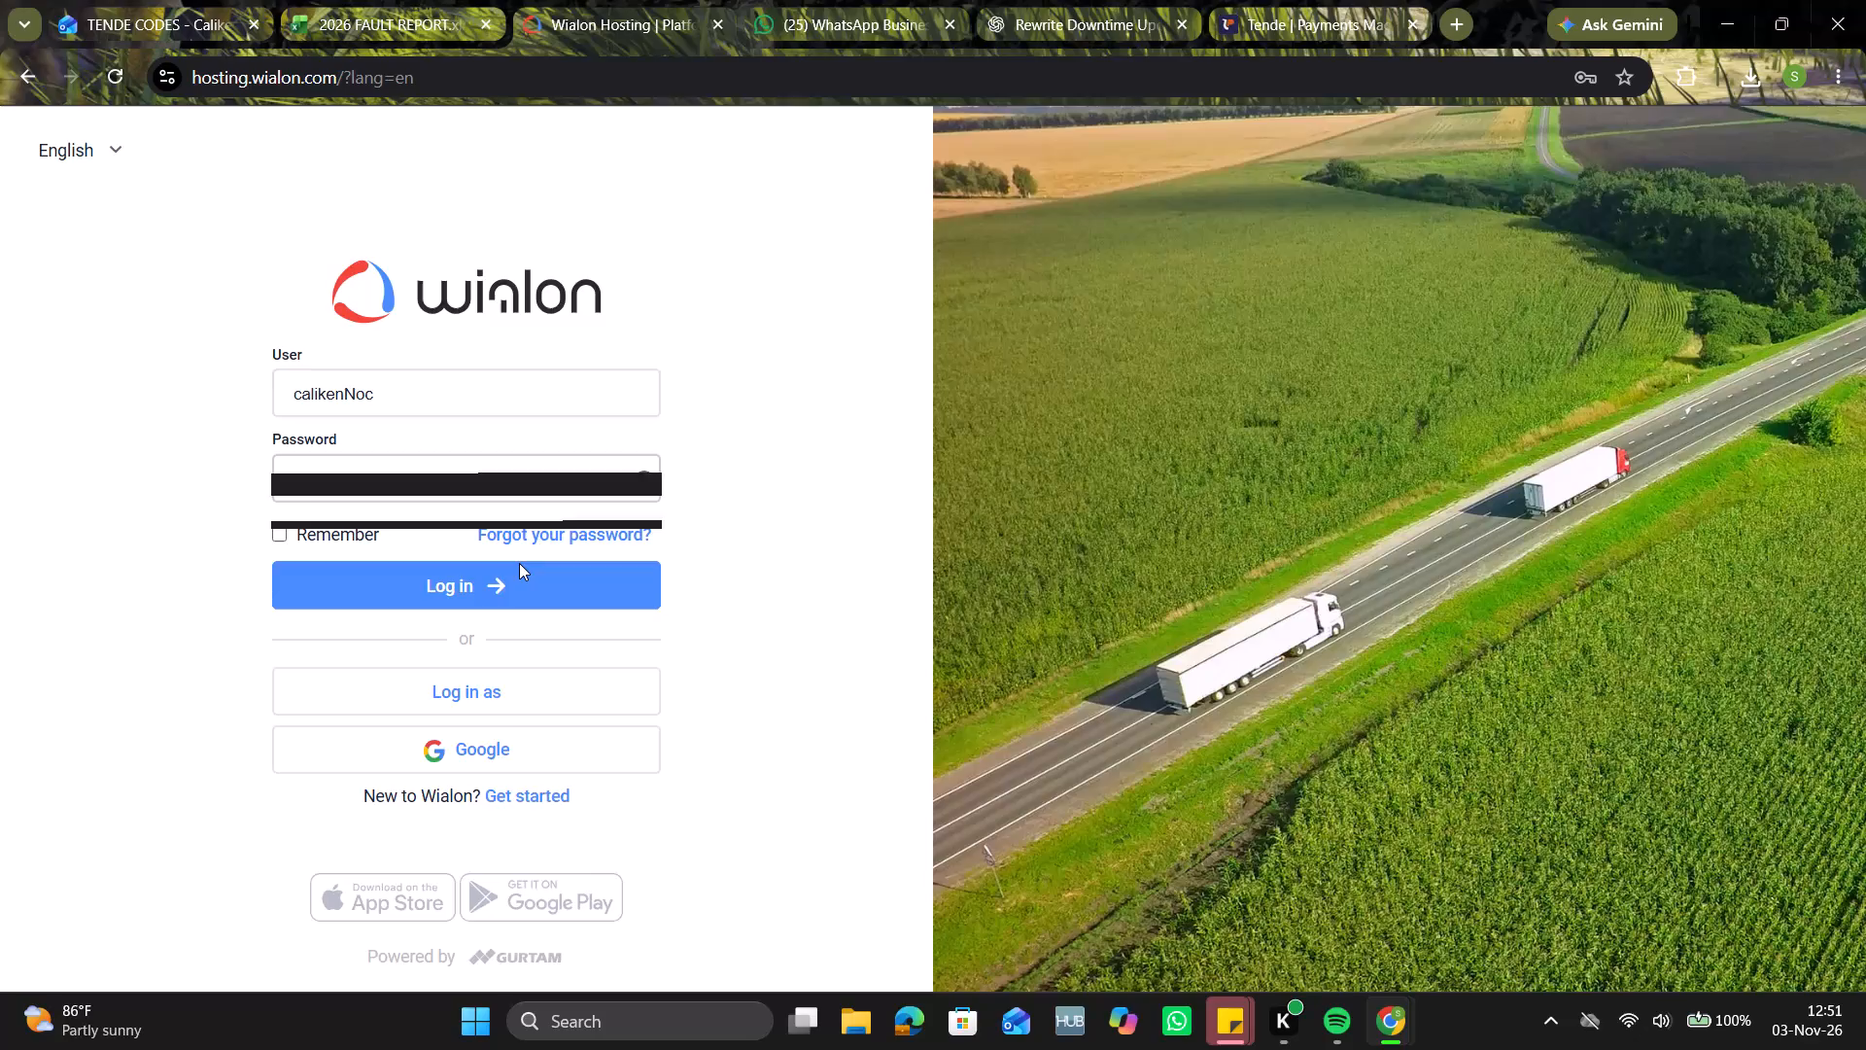
Log in to Wialon Hosting with the credentials already filled in.
{"action": "left_click", "coordinate": [521, 566]}
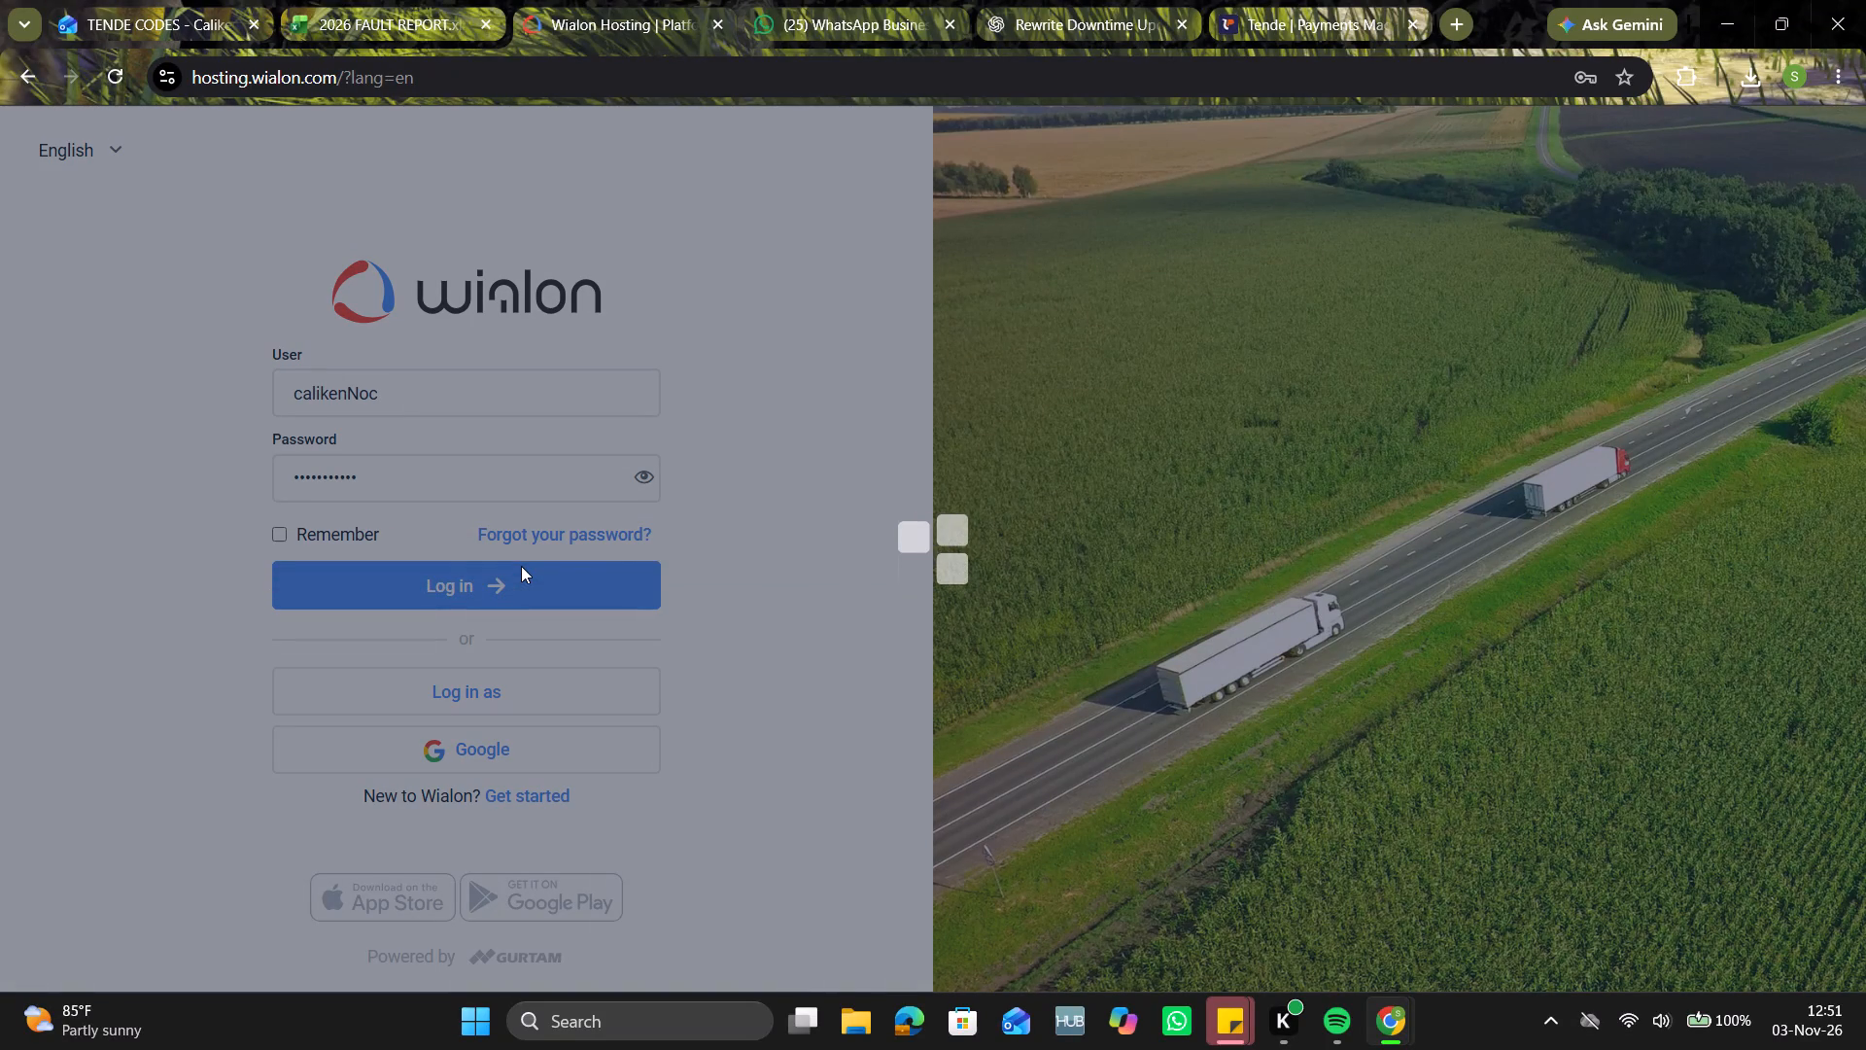
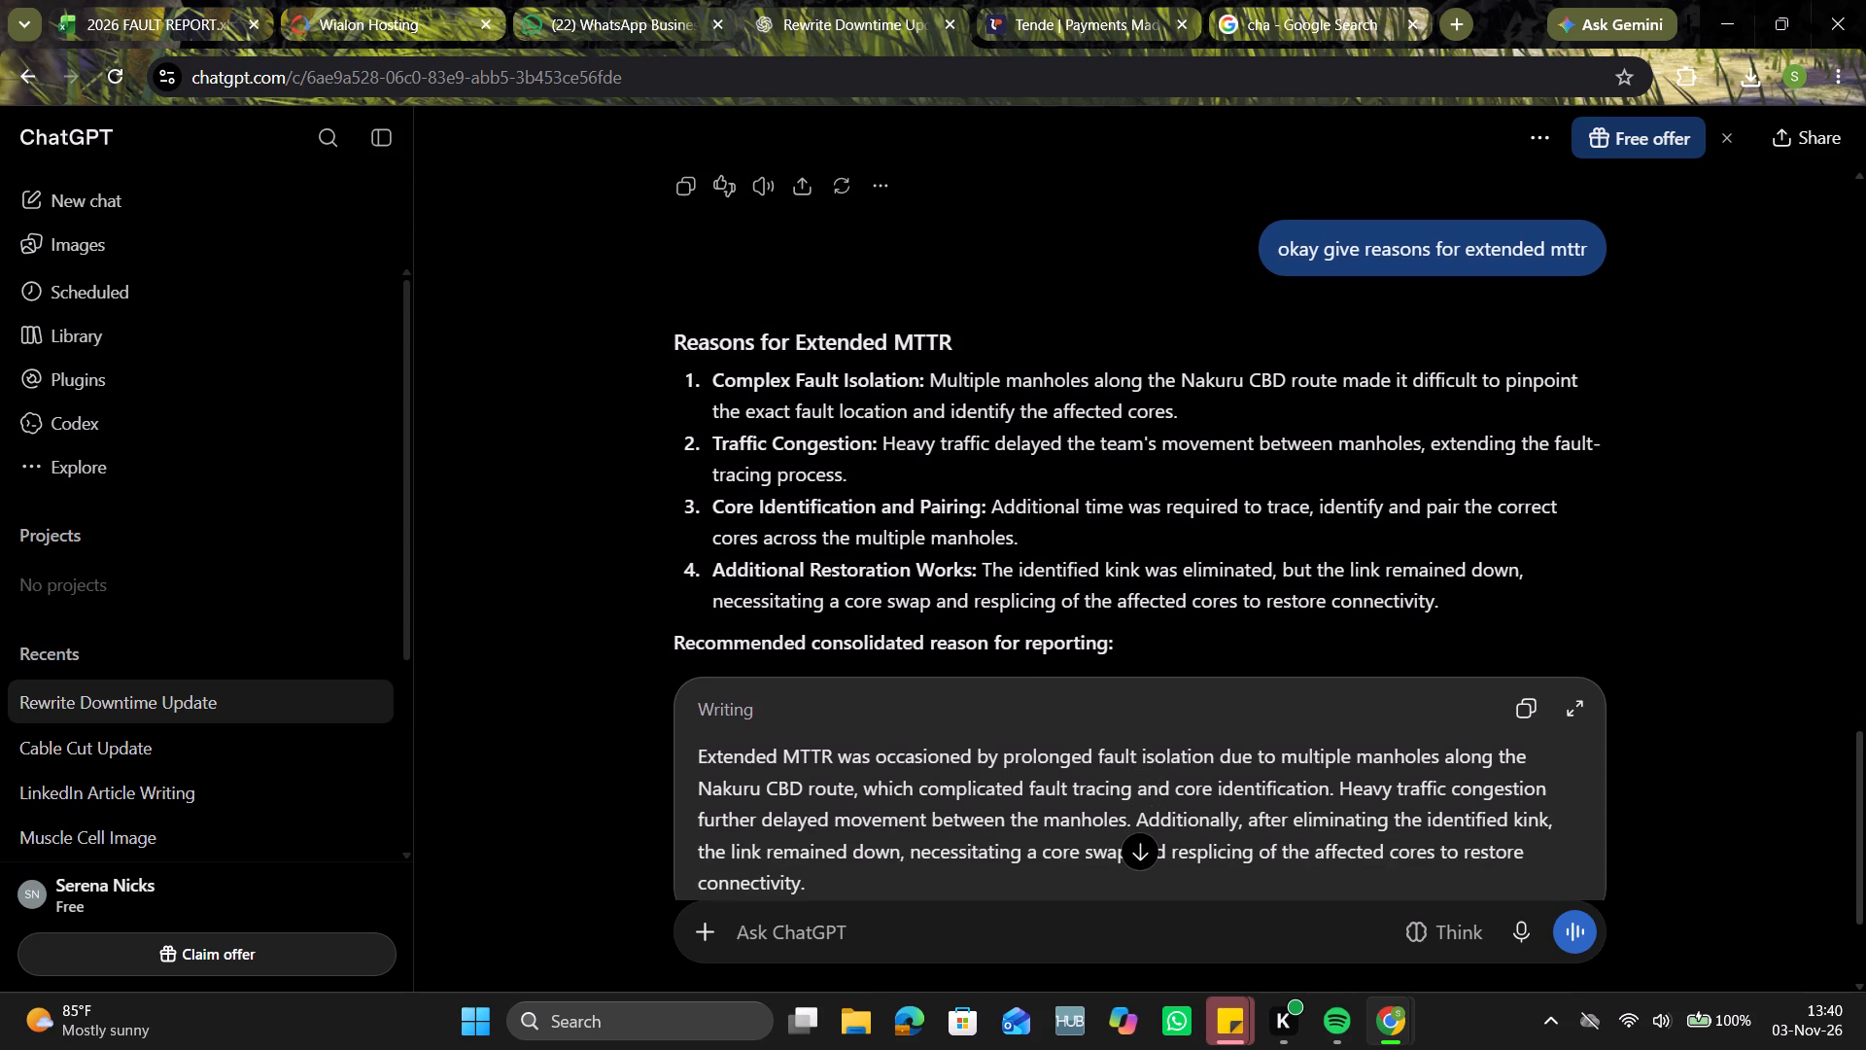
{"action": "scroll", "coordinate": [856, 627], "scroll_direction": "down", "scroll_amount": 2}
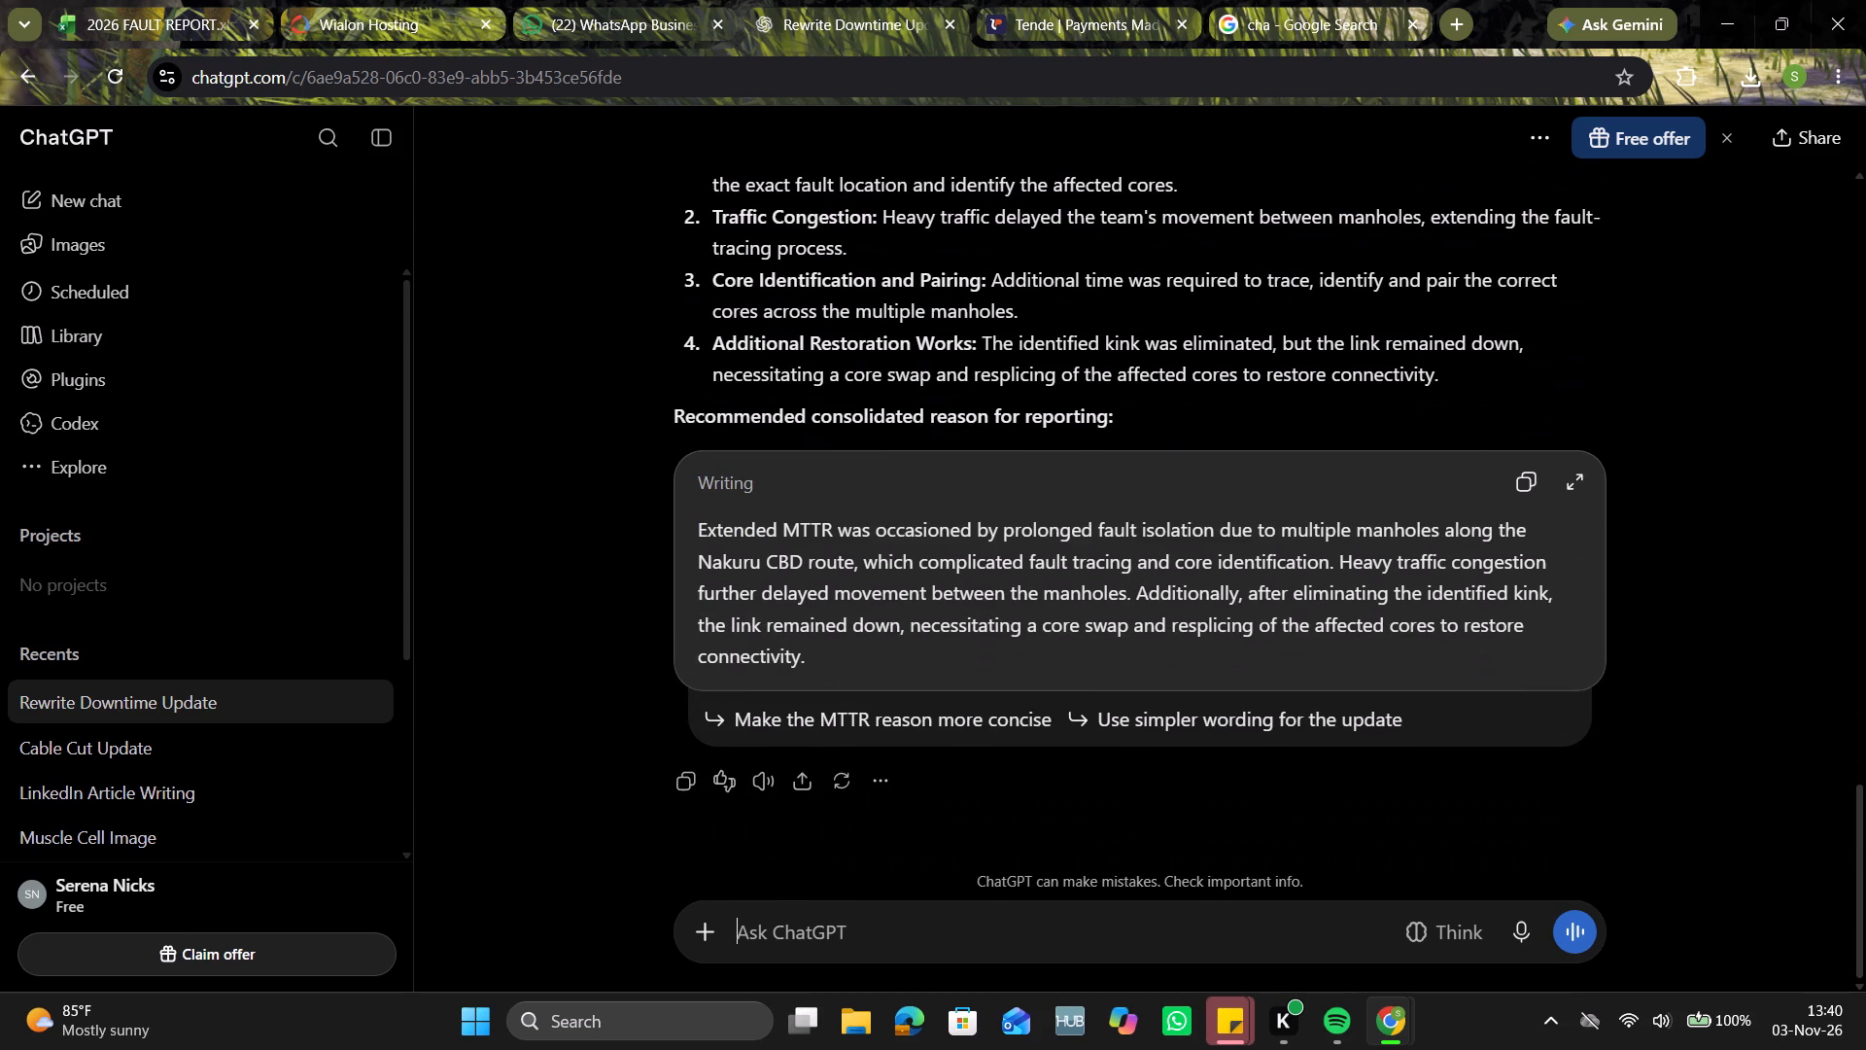
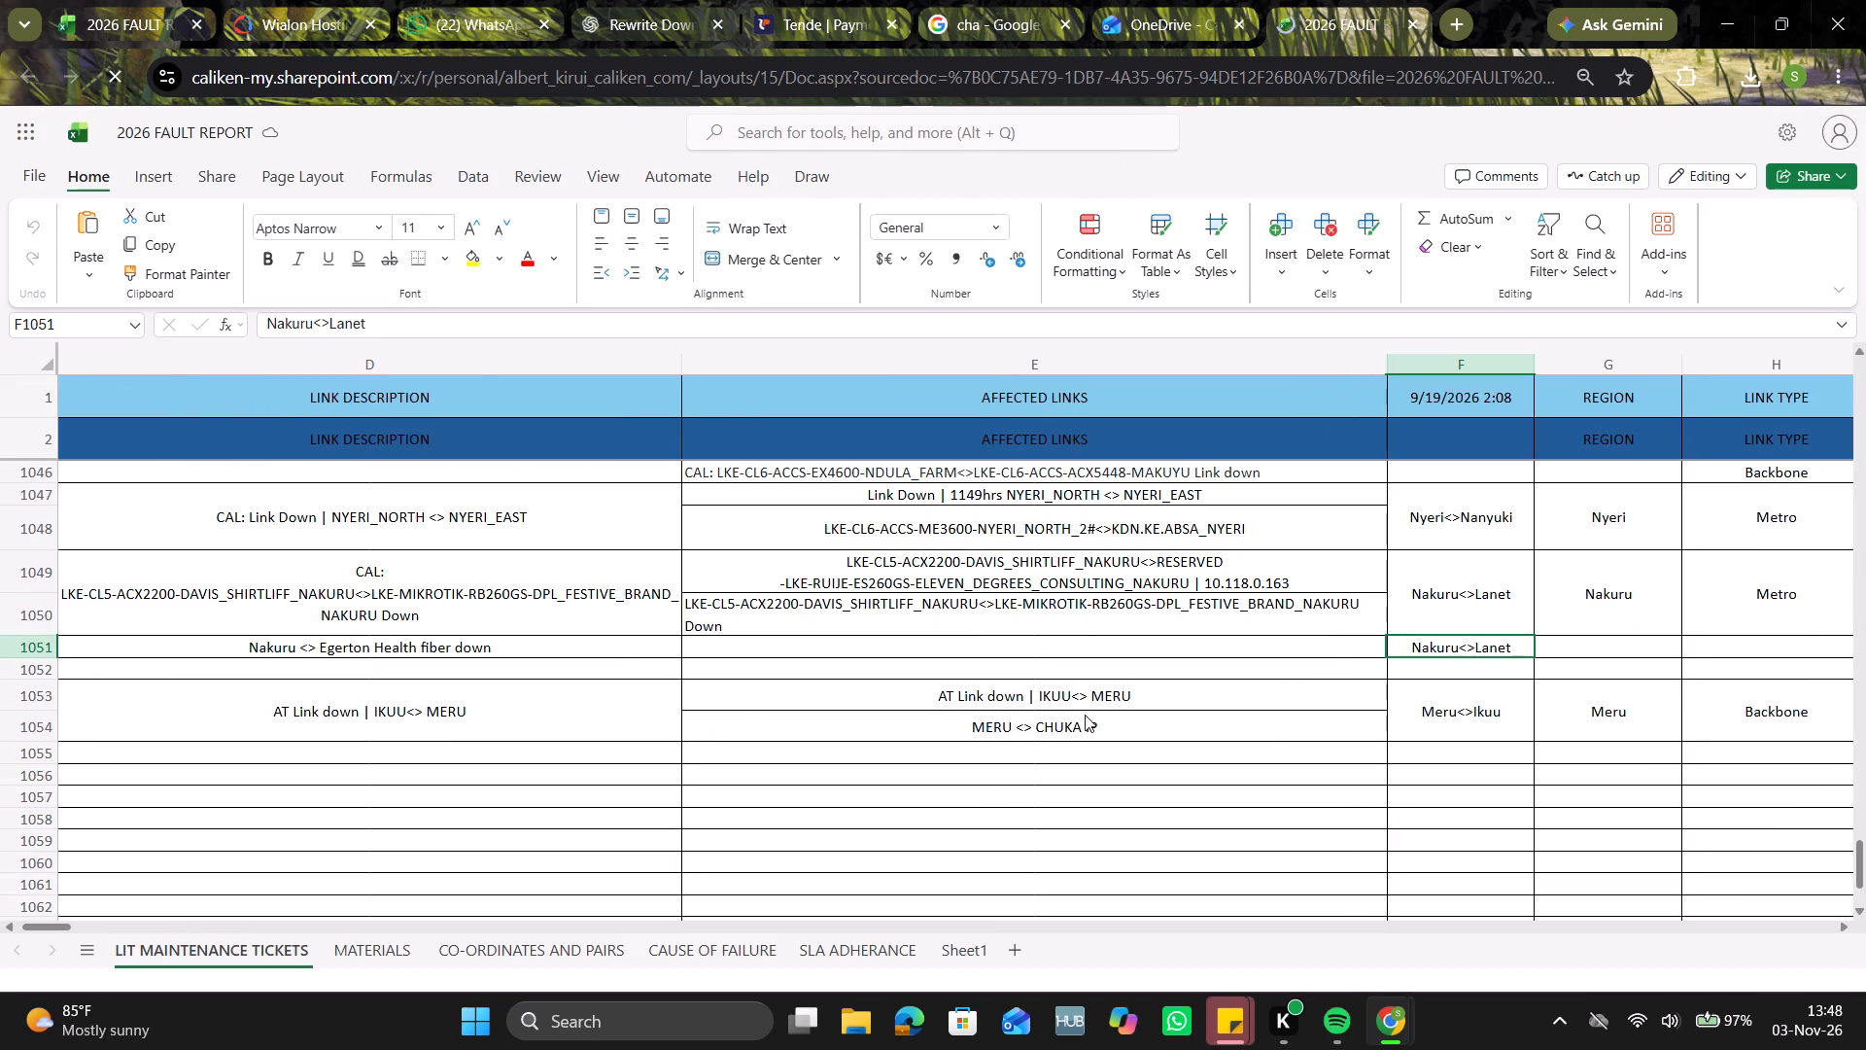
Review the early-November ticket rows 1051 to 1054 in the LIT MAINTENANCE TICKETS sheet, checking ticket numbers, link descriptions, affected links and regions.
{"action": "left_click", "coordinate": [1017, 708]}
{"action": "scroll", "coordinate": [1017, 708], "scroll_direction": "right", "scroll_amount": 3}
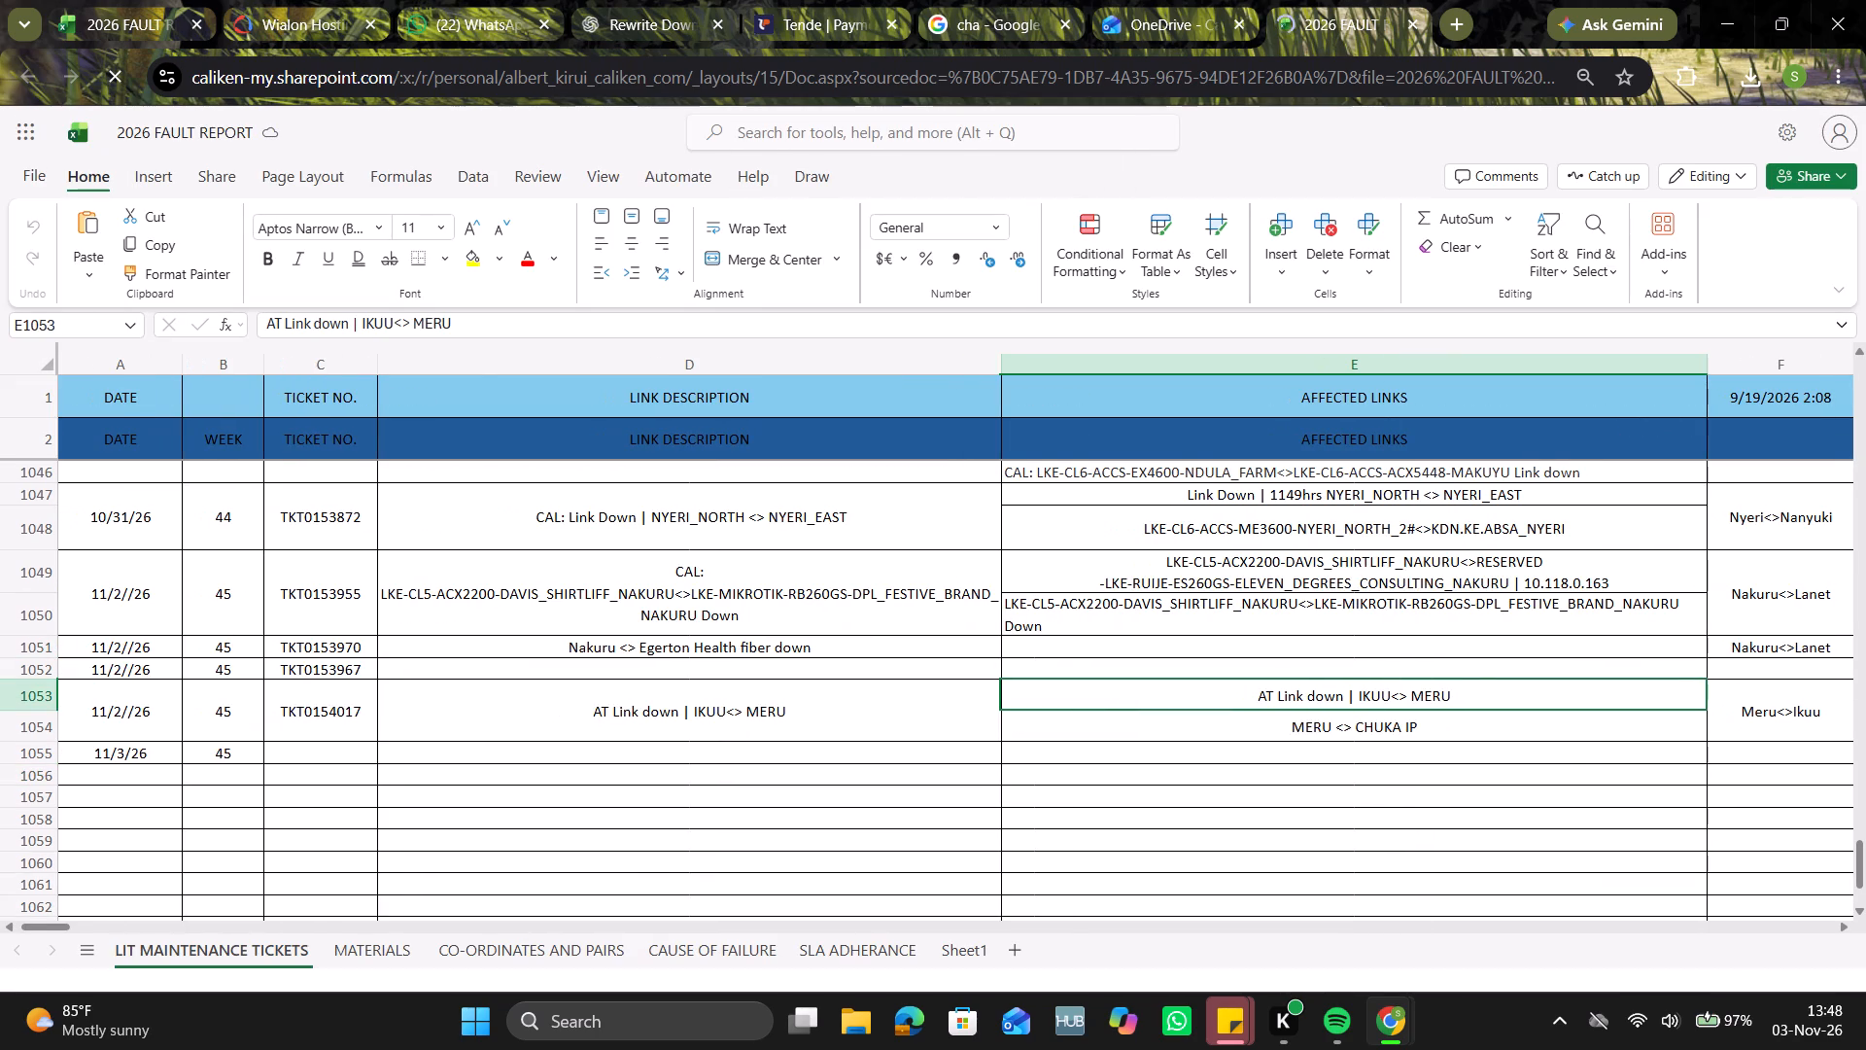
{"action": "left_click", "coordinate": [826, 653]}
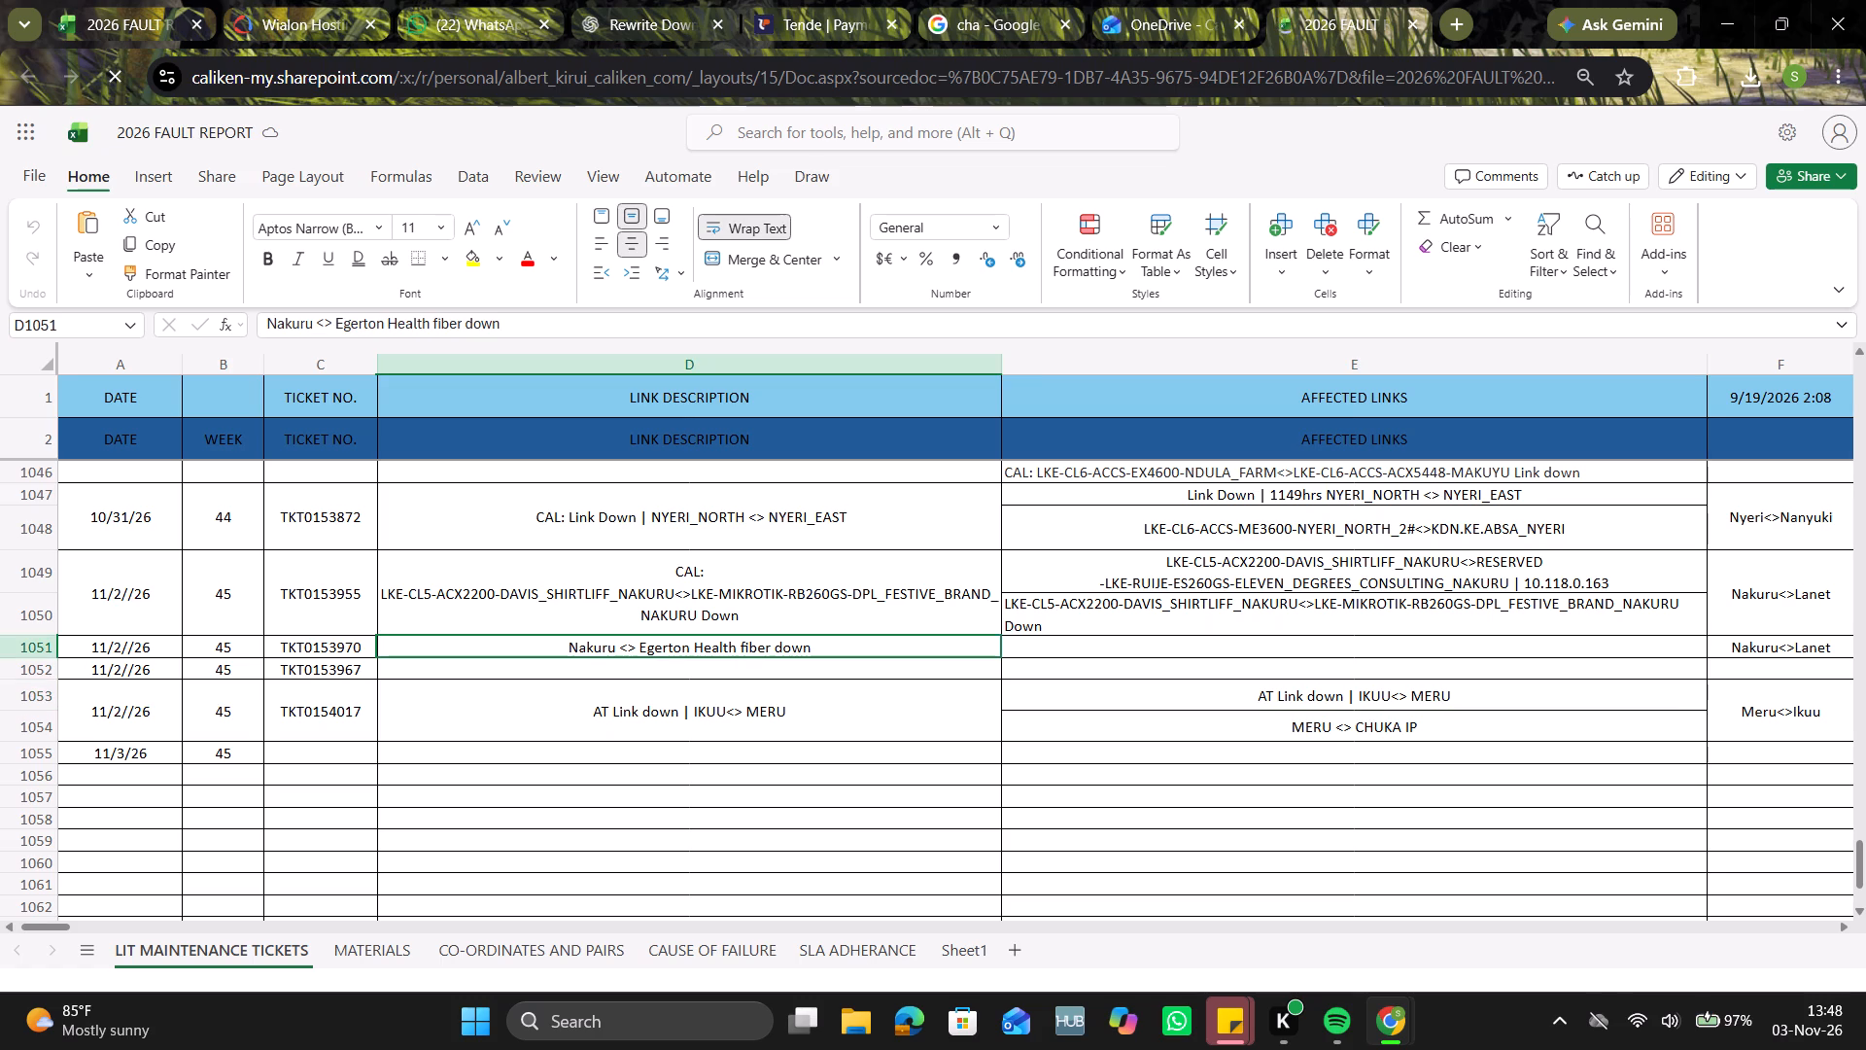
{"action": "scroll", "coordinate": [806, 654], "scroll_direction": "left", "scroll_amount": 2}
{"action": "scroll", "coordinate": [930, 650], "scroll_direction": "left", "scroll_amount": 1}
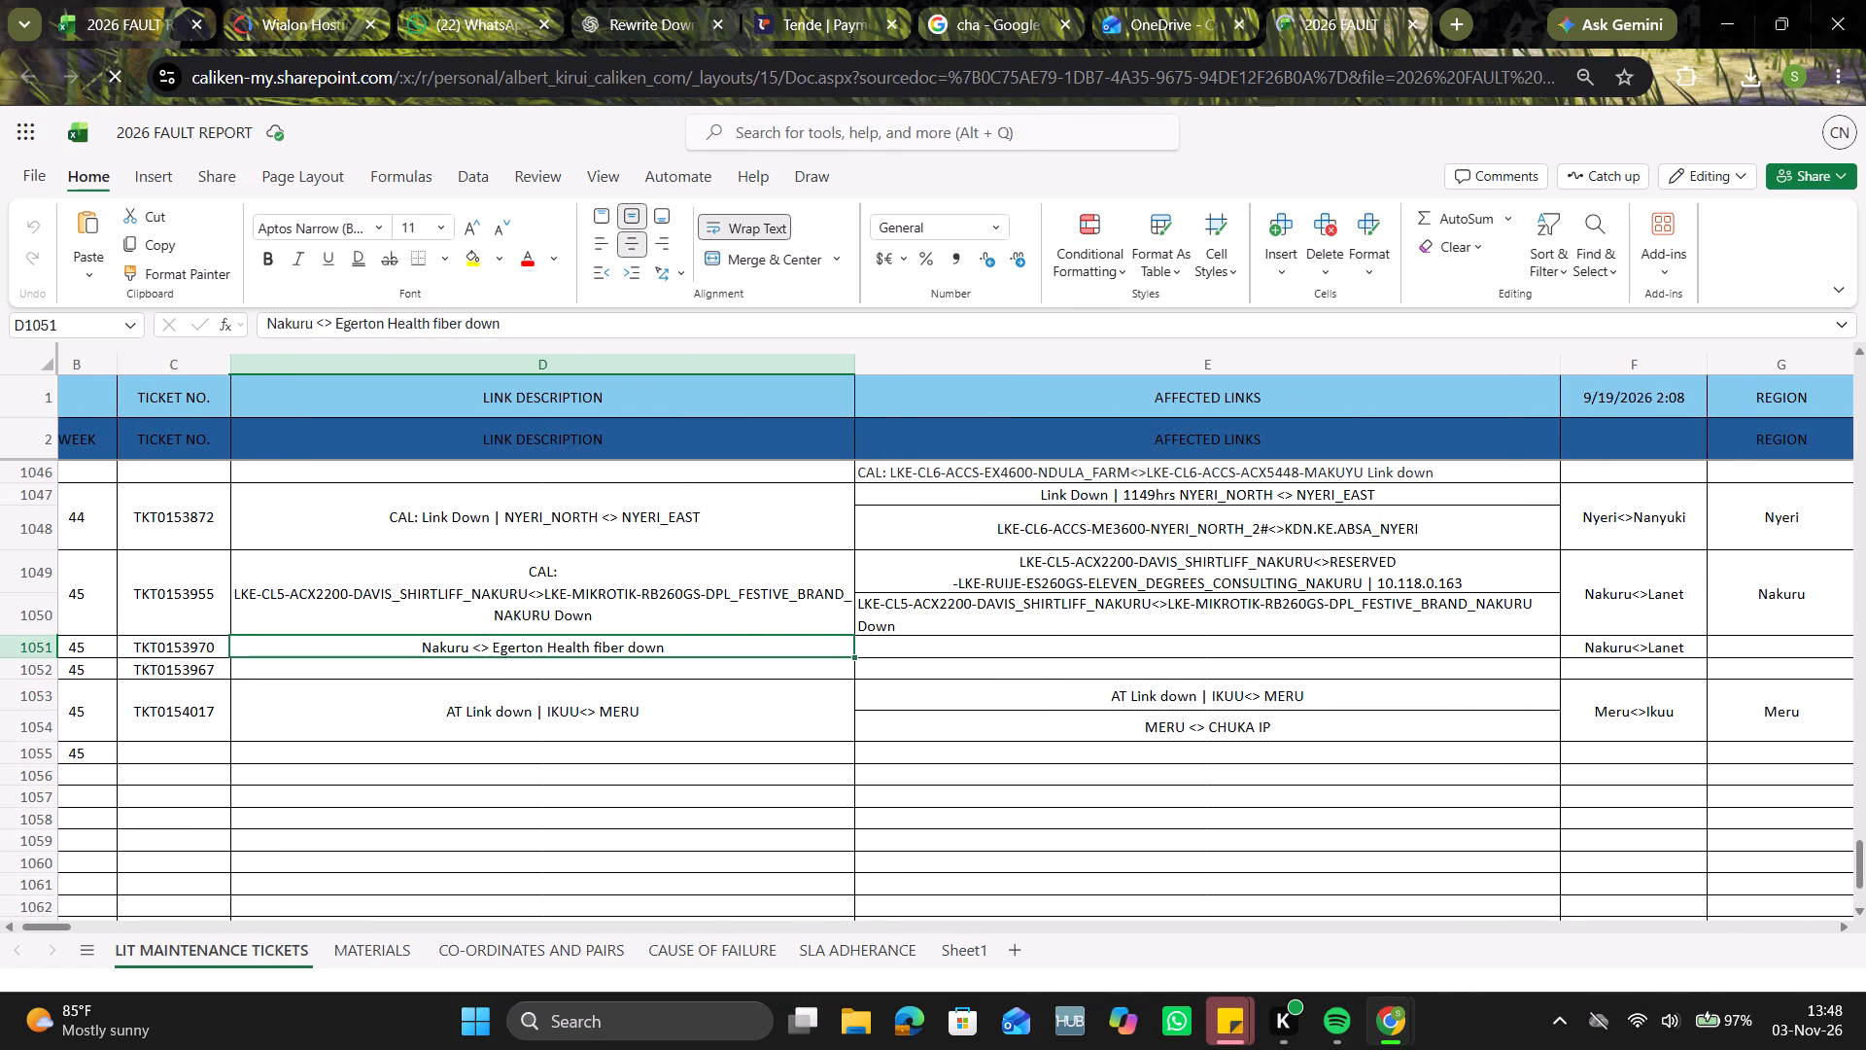
{"action": "scroll", "coordinate": [930, 650], "scroll_direction": "left", "scroll_amount": 2}
{"action": "scroll", "coordinate": [1155, 635], "scroll_direction": "right", "scroll_amount": 2}
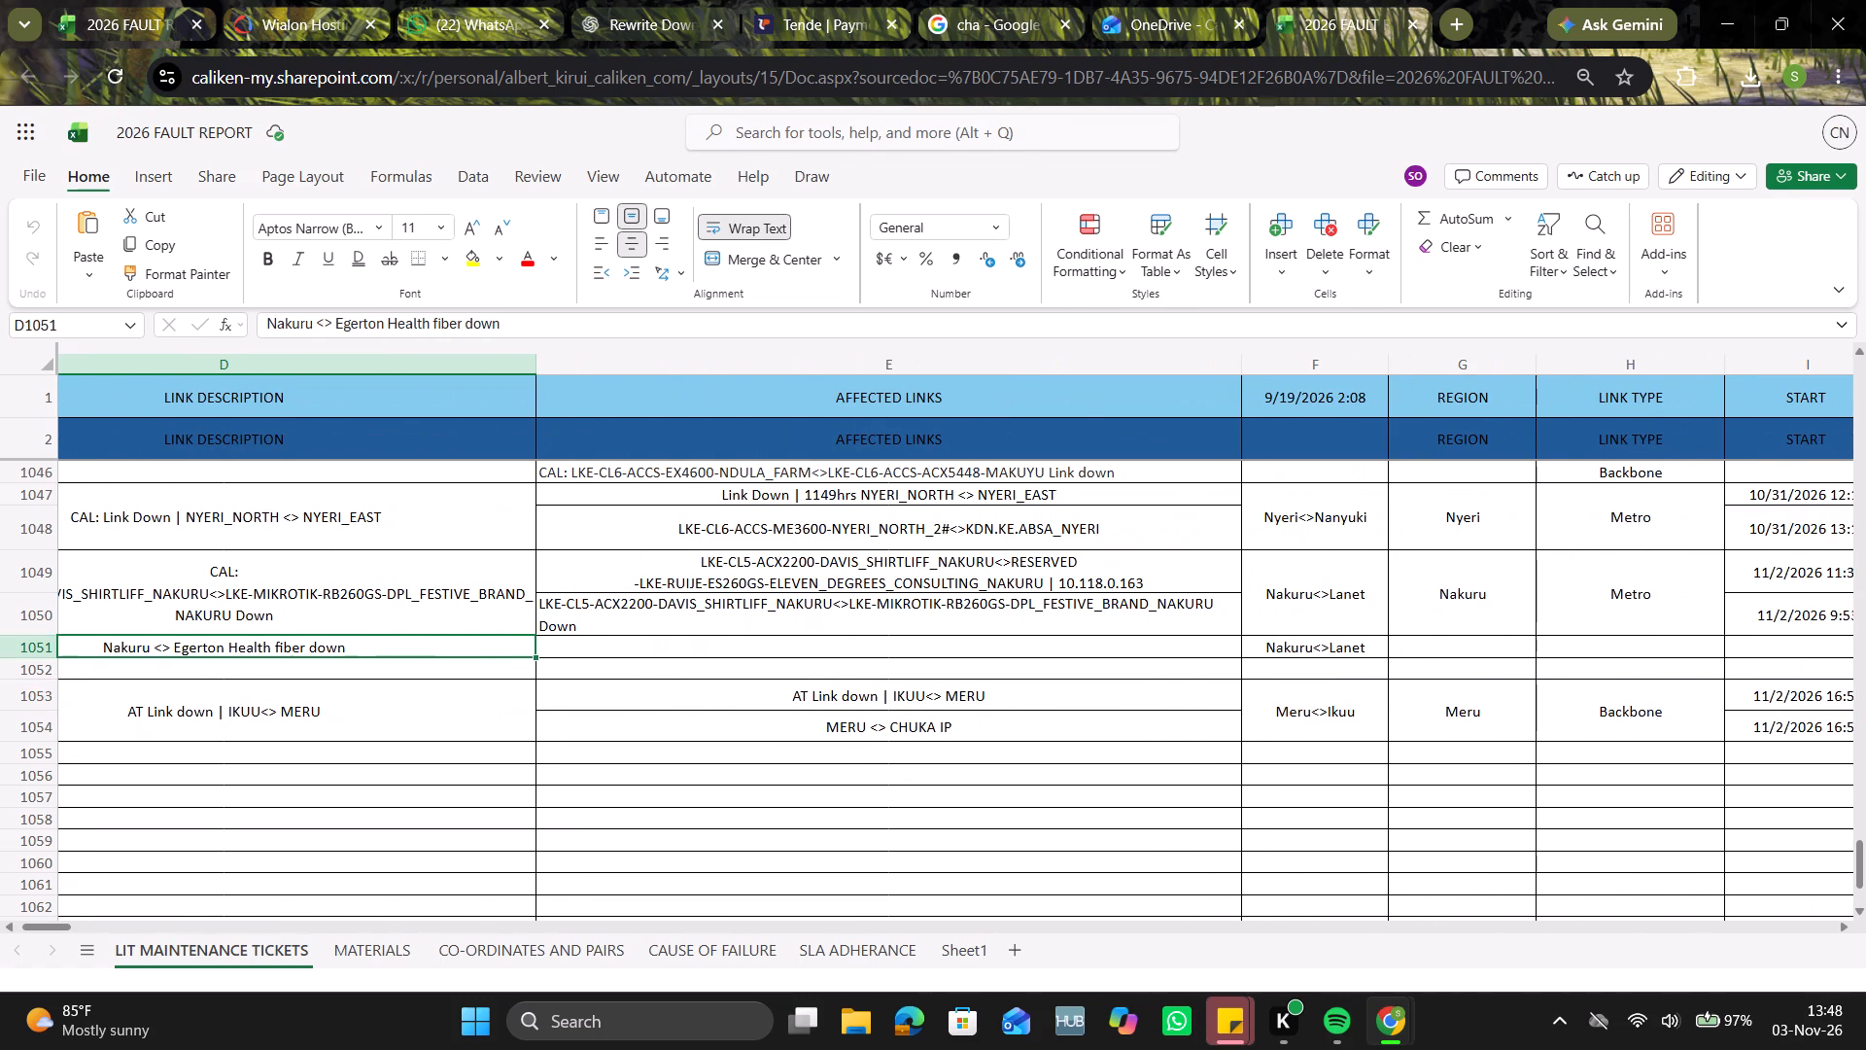
{"action": "scroll", "coordinate": [1155, 635], "scroll_direction": "right", "scroll_amount": 1}
{"action": "scroll", "coordinate": [643, 734], "scroll_direction": "right", "scroll_amount": 2}
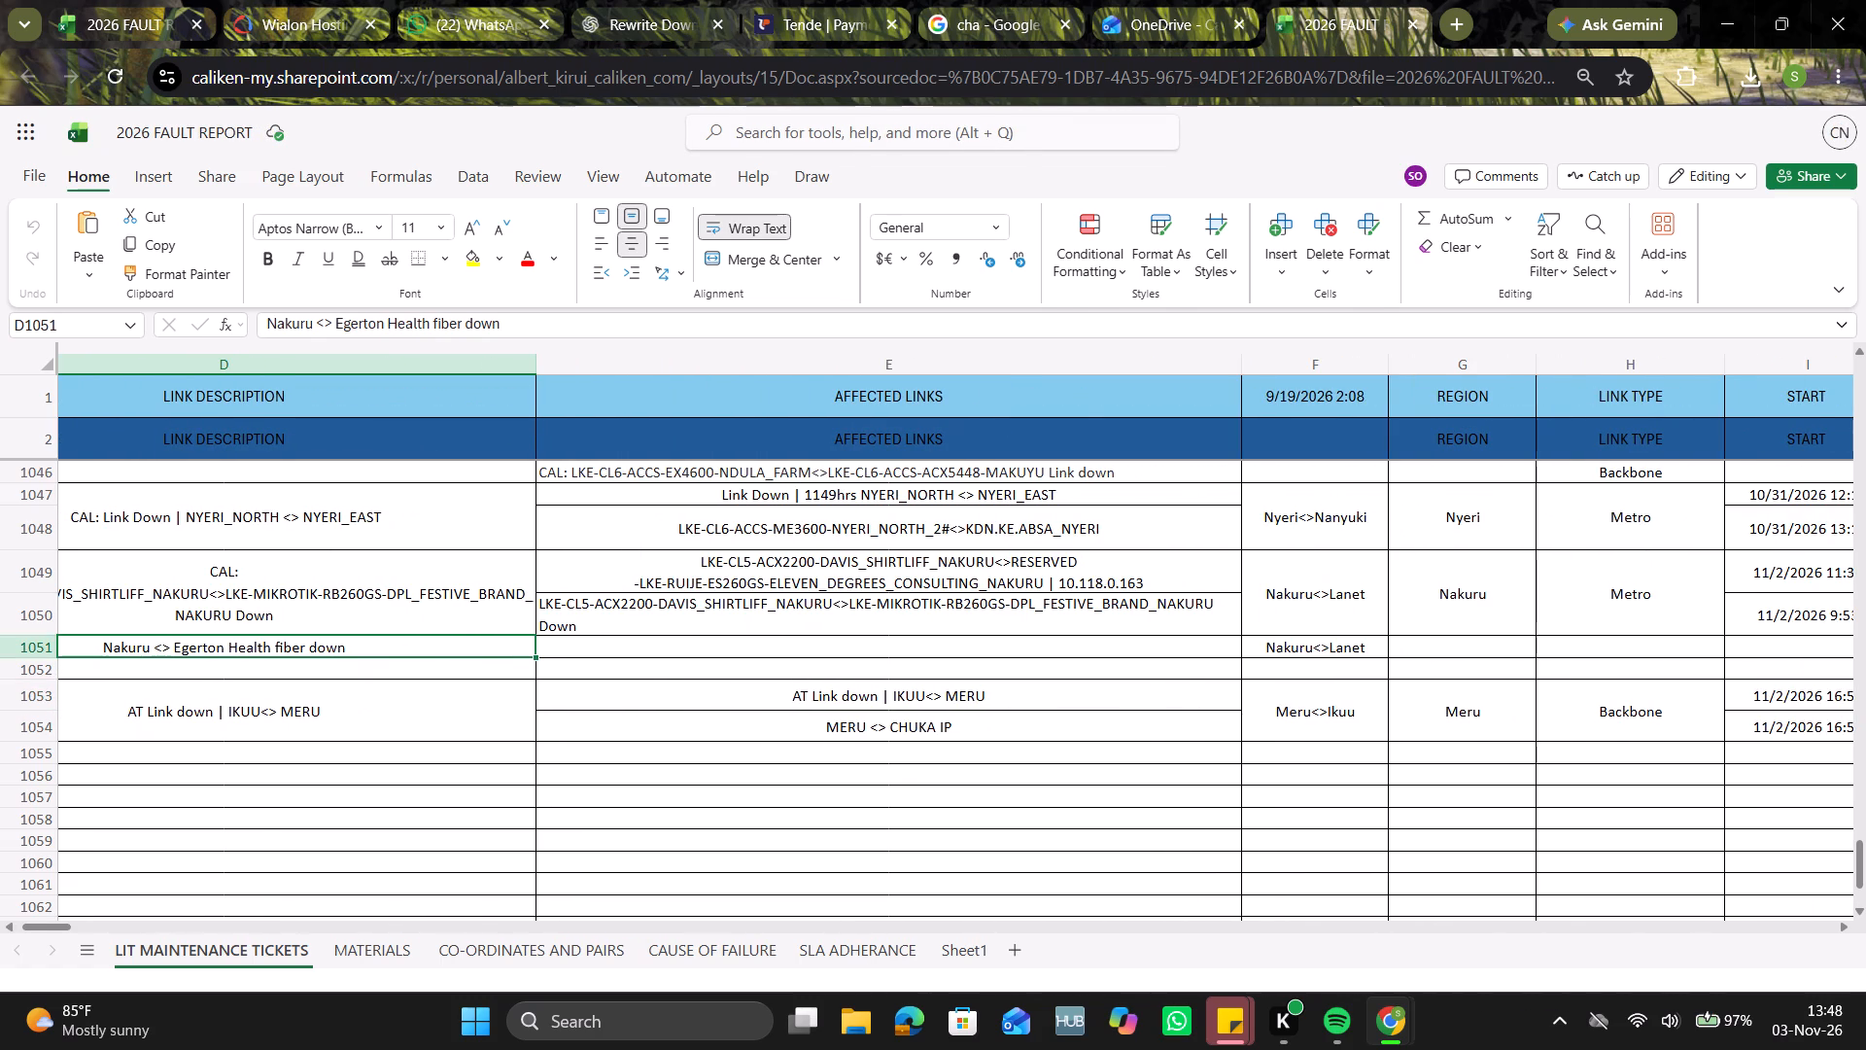
{"action": "scroll", "coordinate": [643, 734], "scroll_direction": "right", "scroll_amount": 1}
{"action": "left_click", "coordinate": [364, 667]}
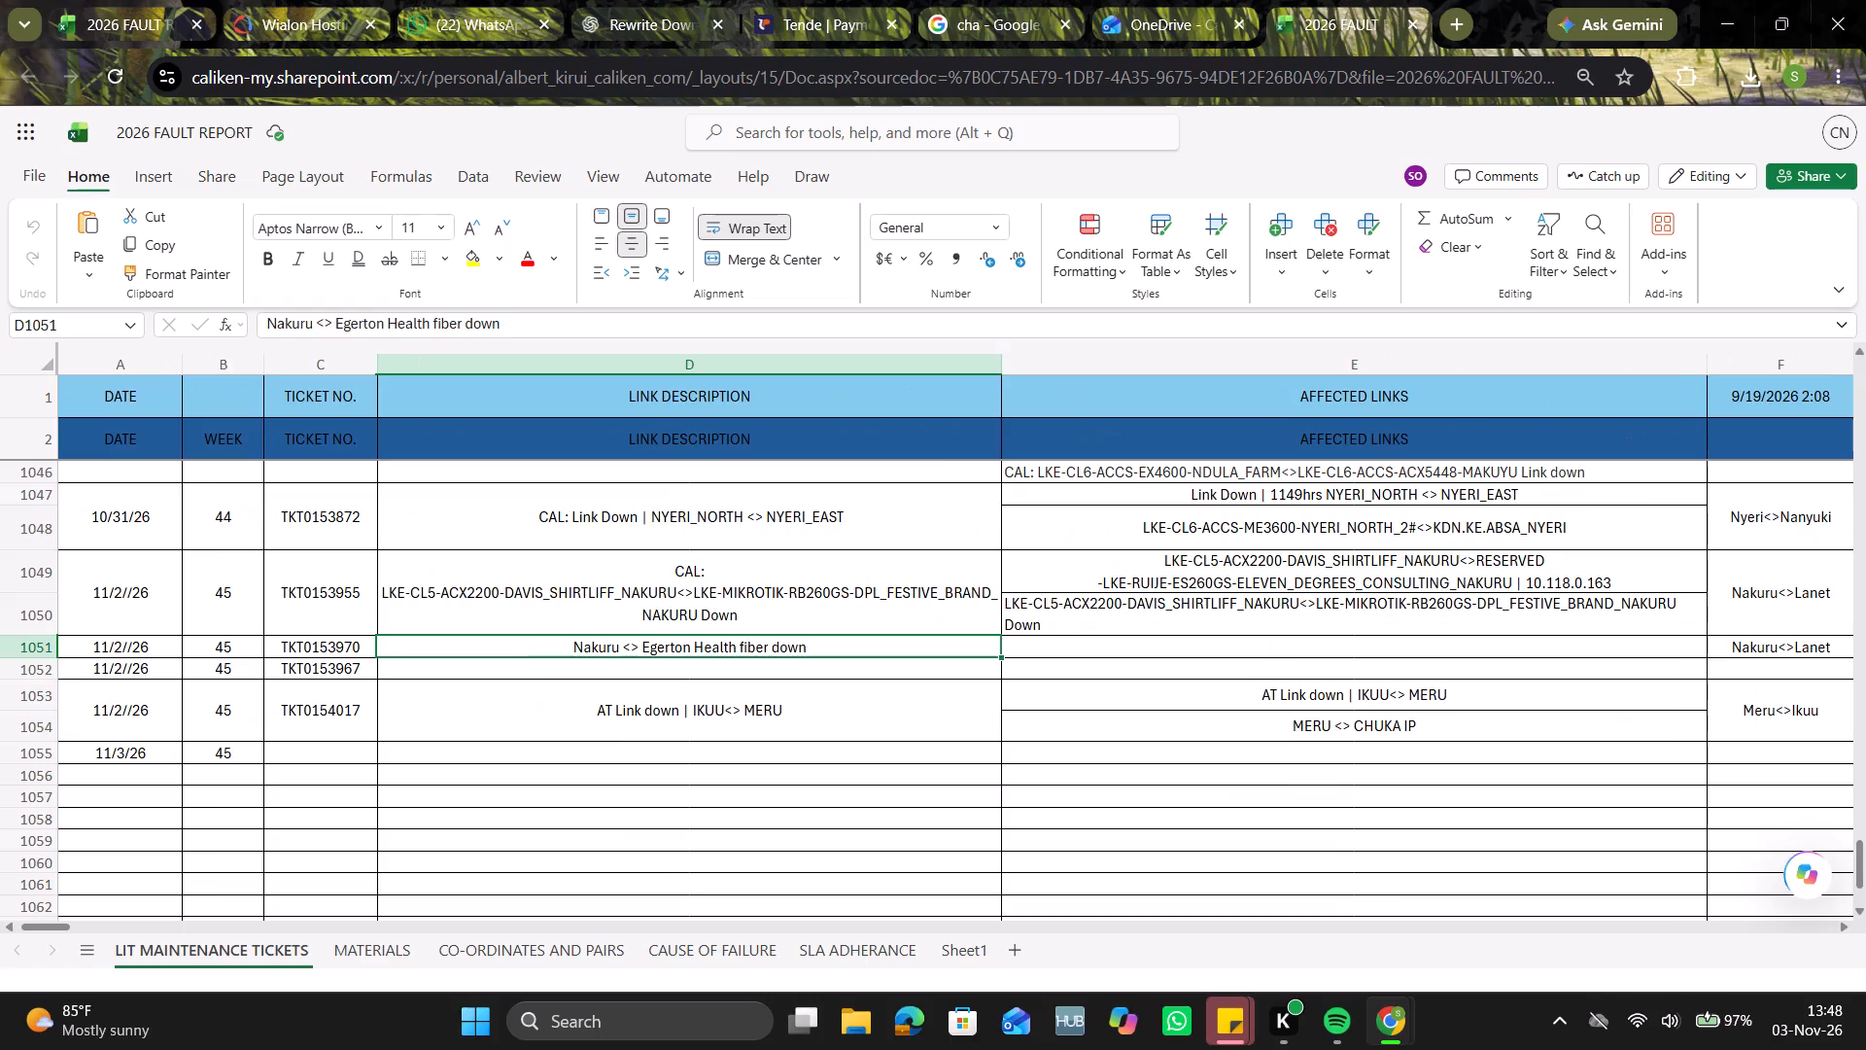
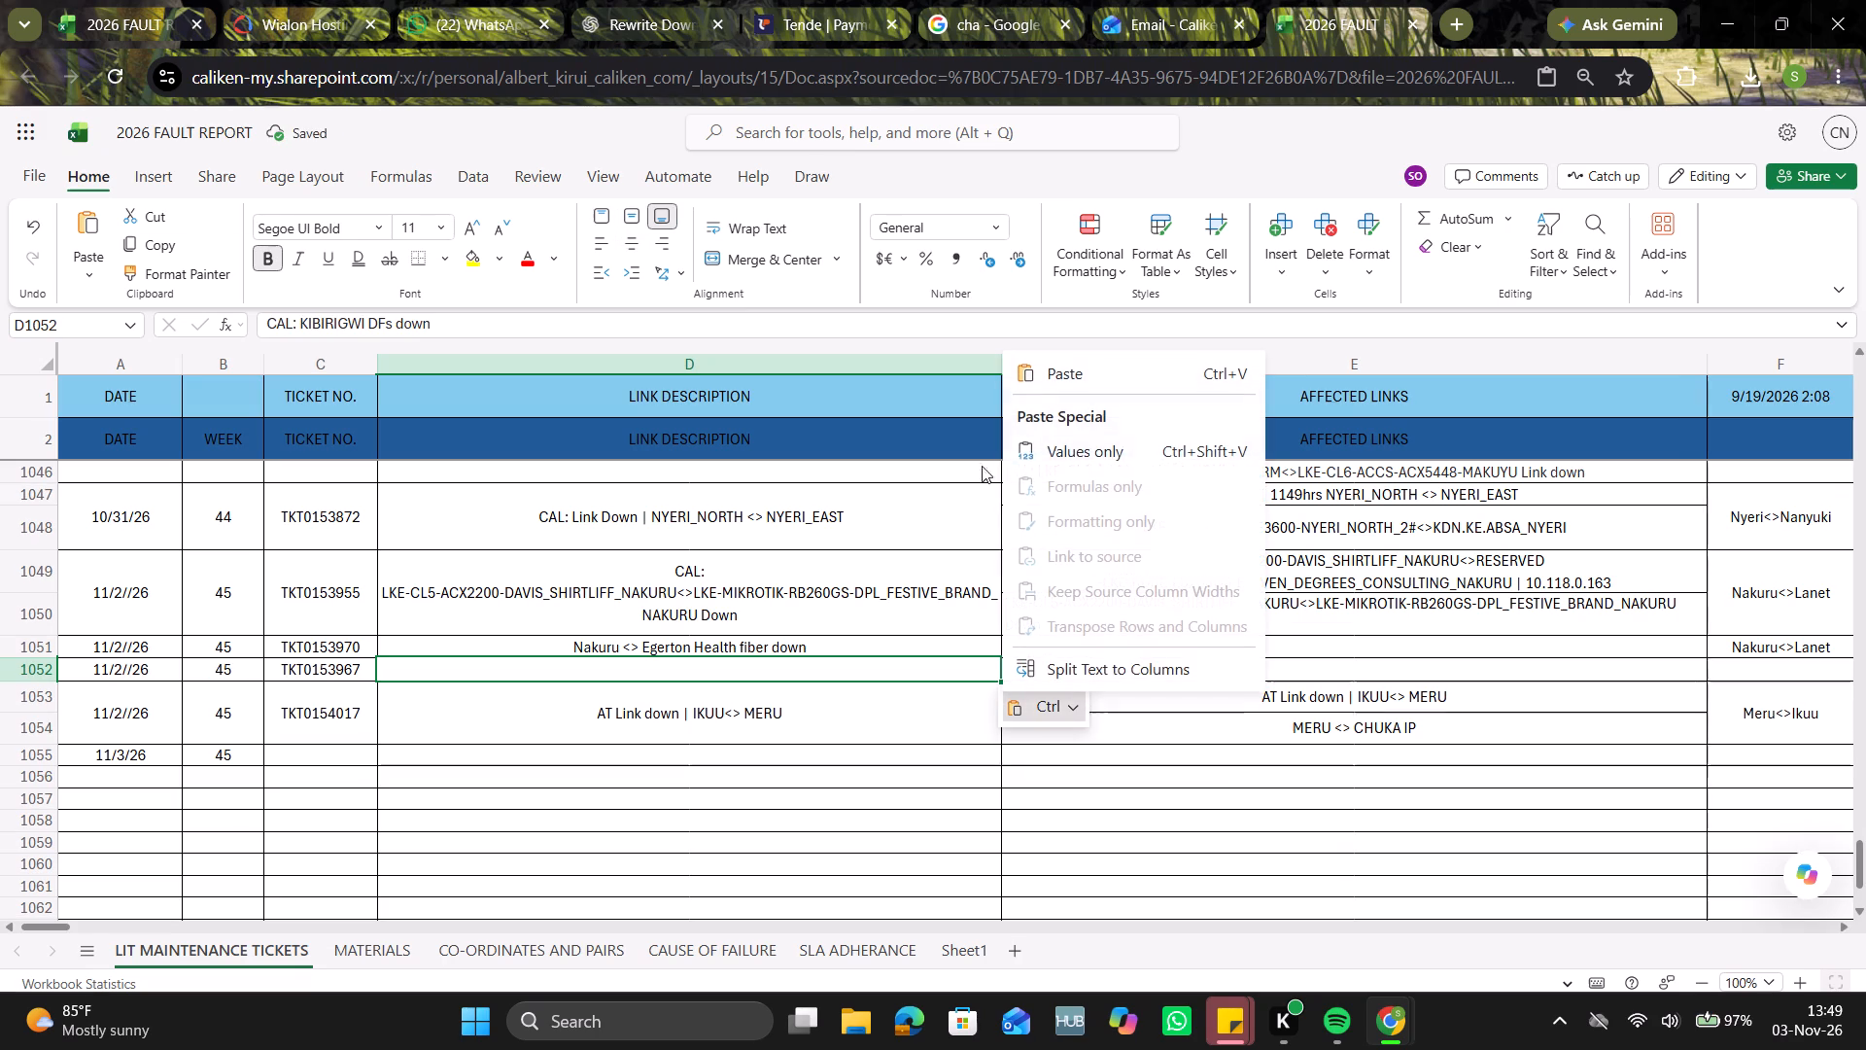
Keep only the values of the pasted link description "CAL: KIBIRIGWI DFs down" for ticket TKT0153967 in D1052.
{"action": "left_click", "coordinate": [1051, 445]}
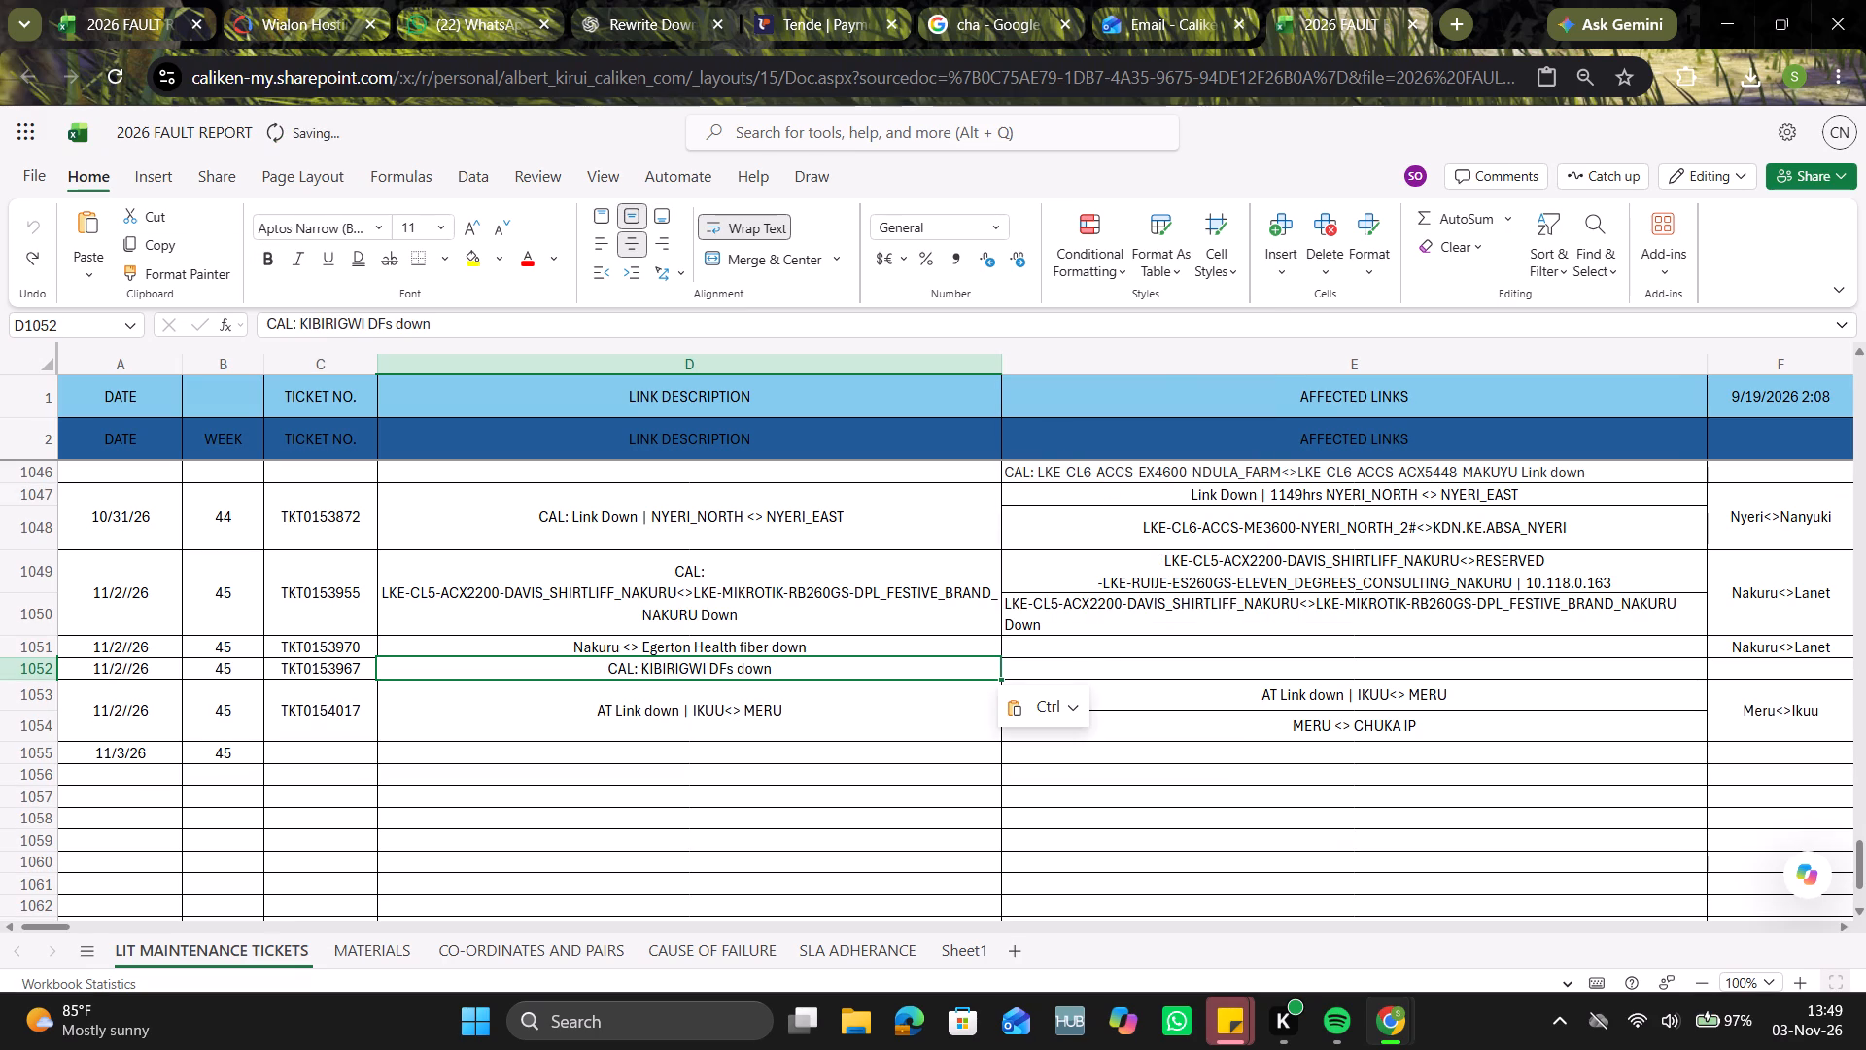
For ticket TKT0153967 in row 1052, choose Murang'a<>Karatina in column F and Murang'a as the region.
{"action": "left_click", "coordinate": [1089, 655]}
{"action": "left_click", "coordinate": [1121, 665]}
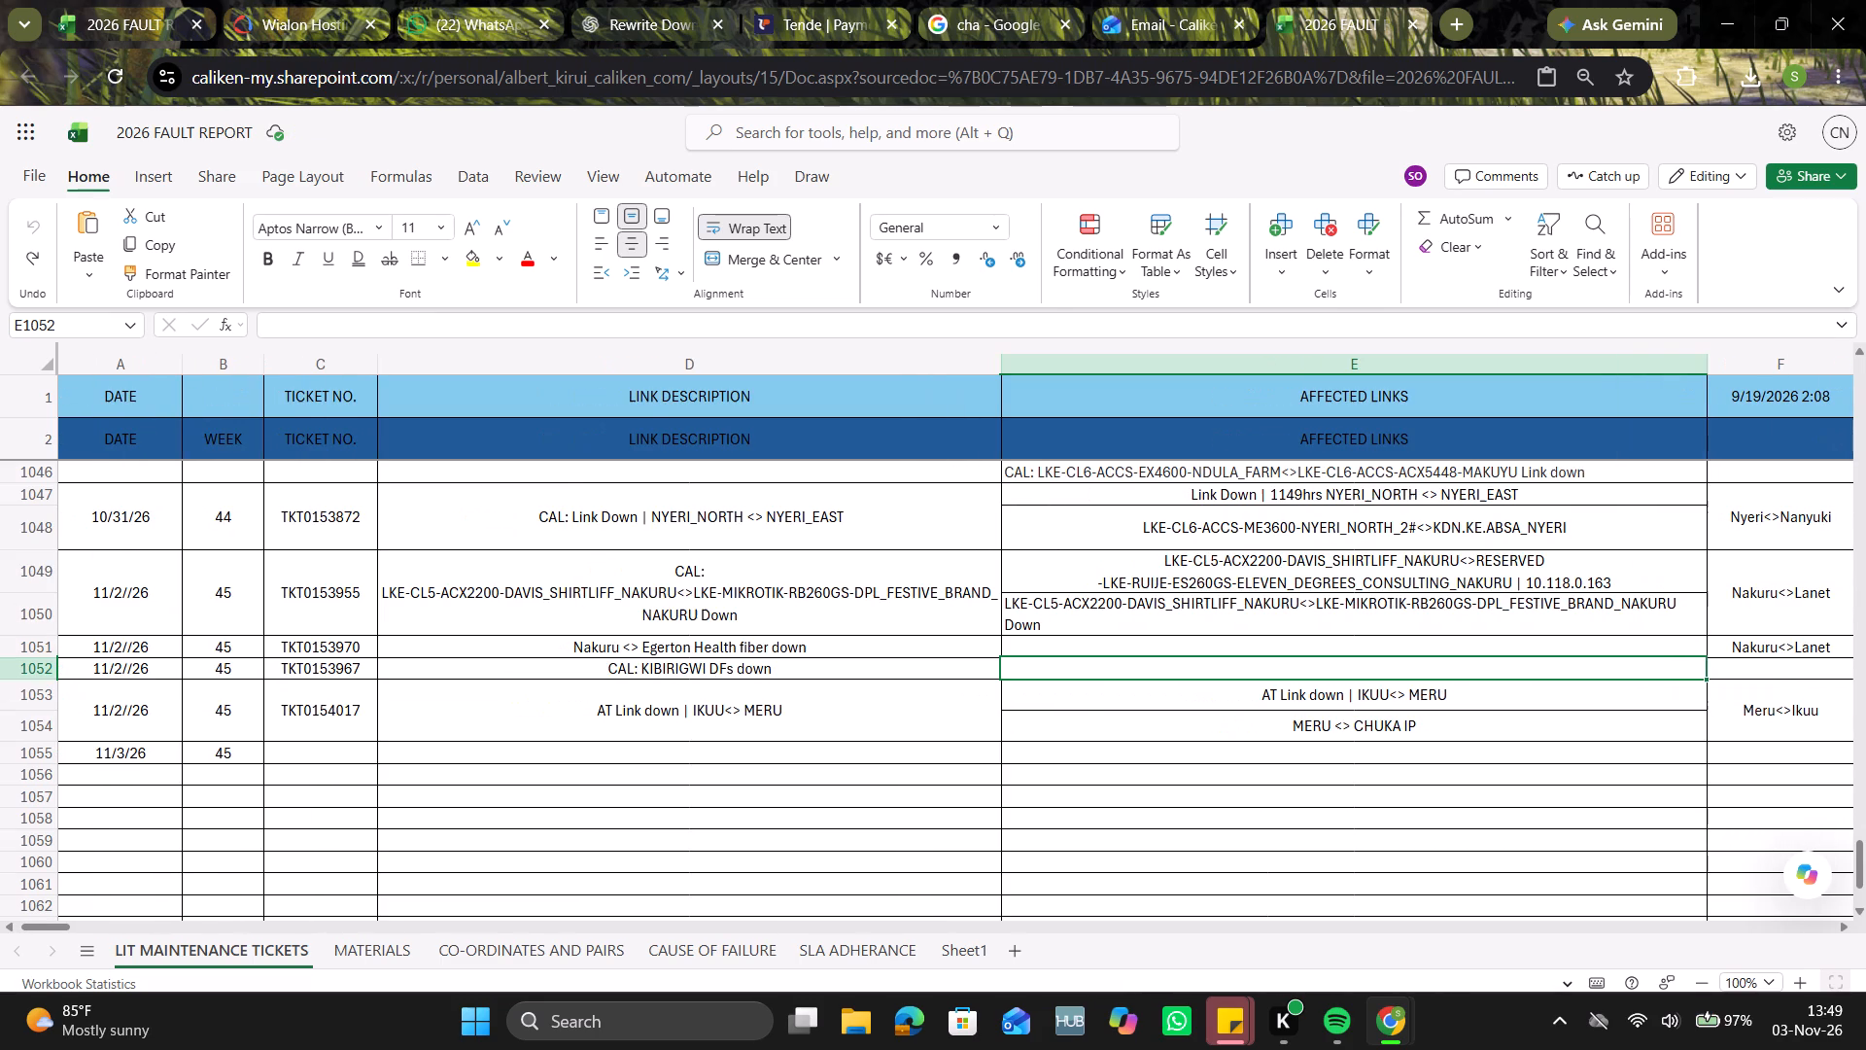
{"action": "scroll", "coordinate": [1121, 665], "scroll_direction": "right", "scroll_amount": 1}
{"action": "scroll", "coordinate": [1121, 665], "scroll_direction": "left", "scroll_amount": 3}
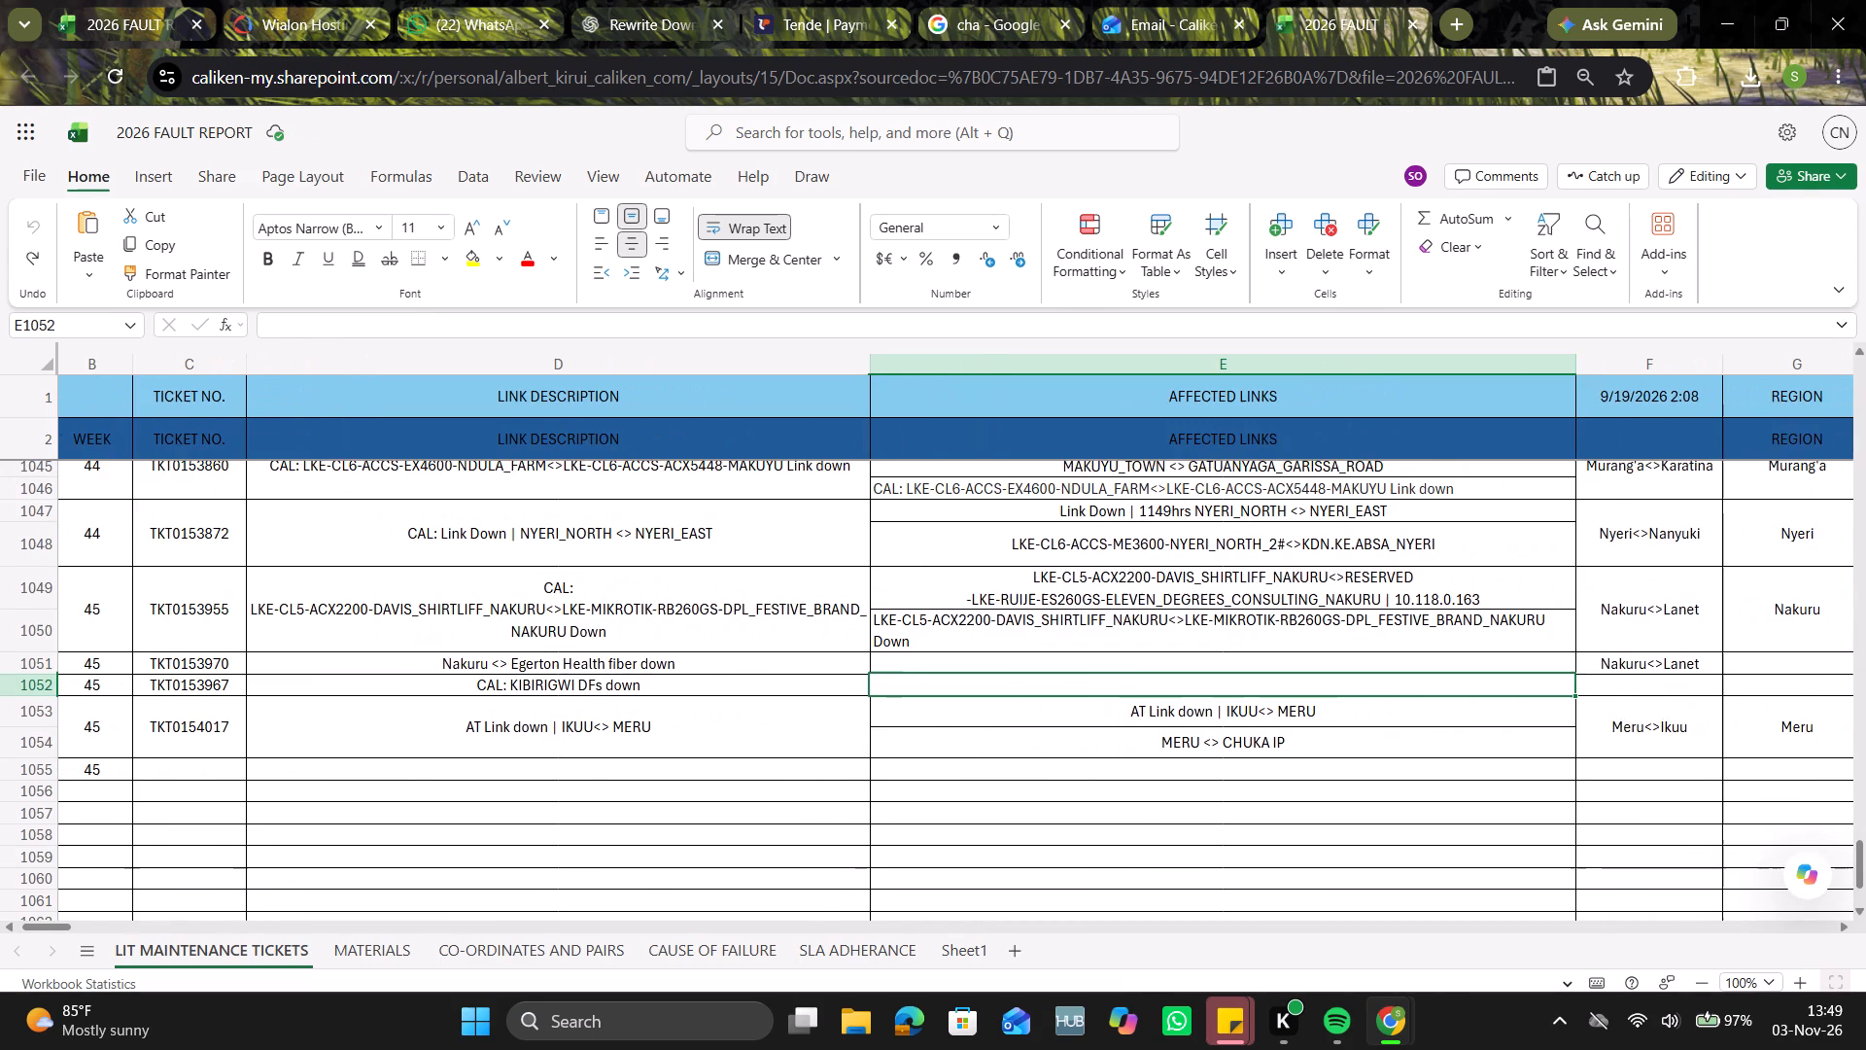
{"action": "scroll", "coordinate": [1103, 664], "scroll_direction": "left", "scroll_amount": 3}
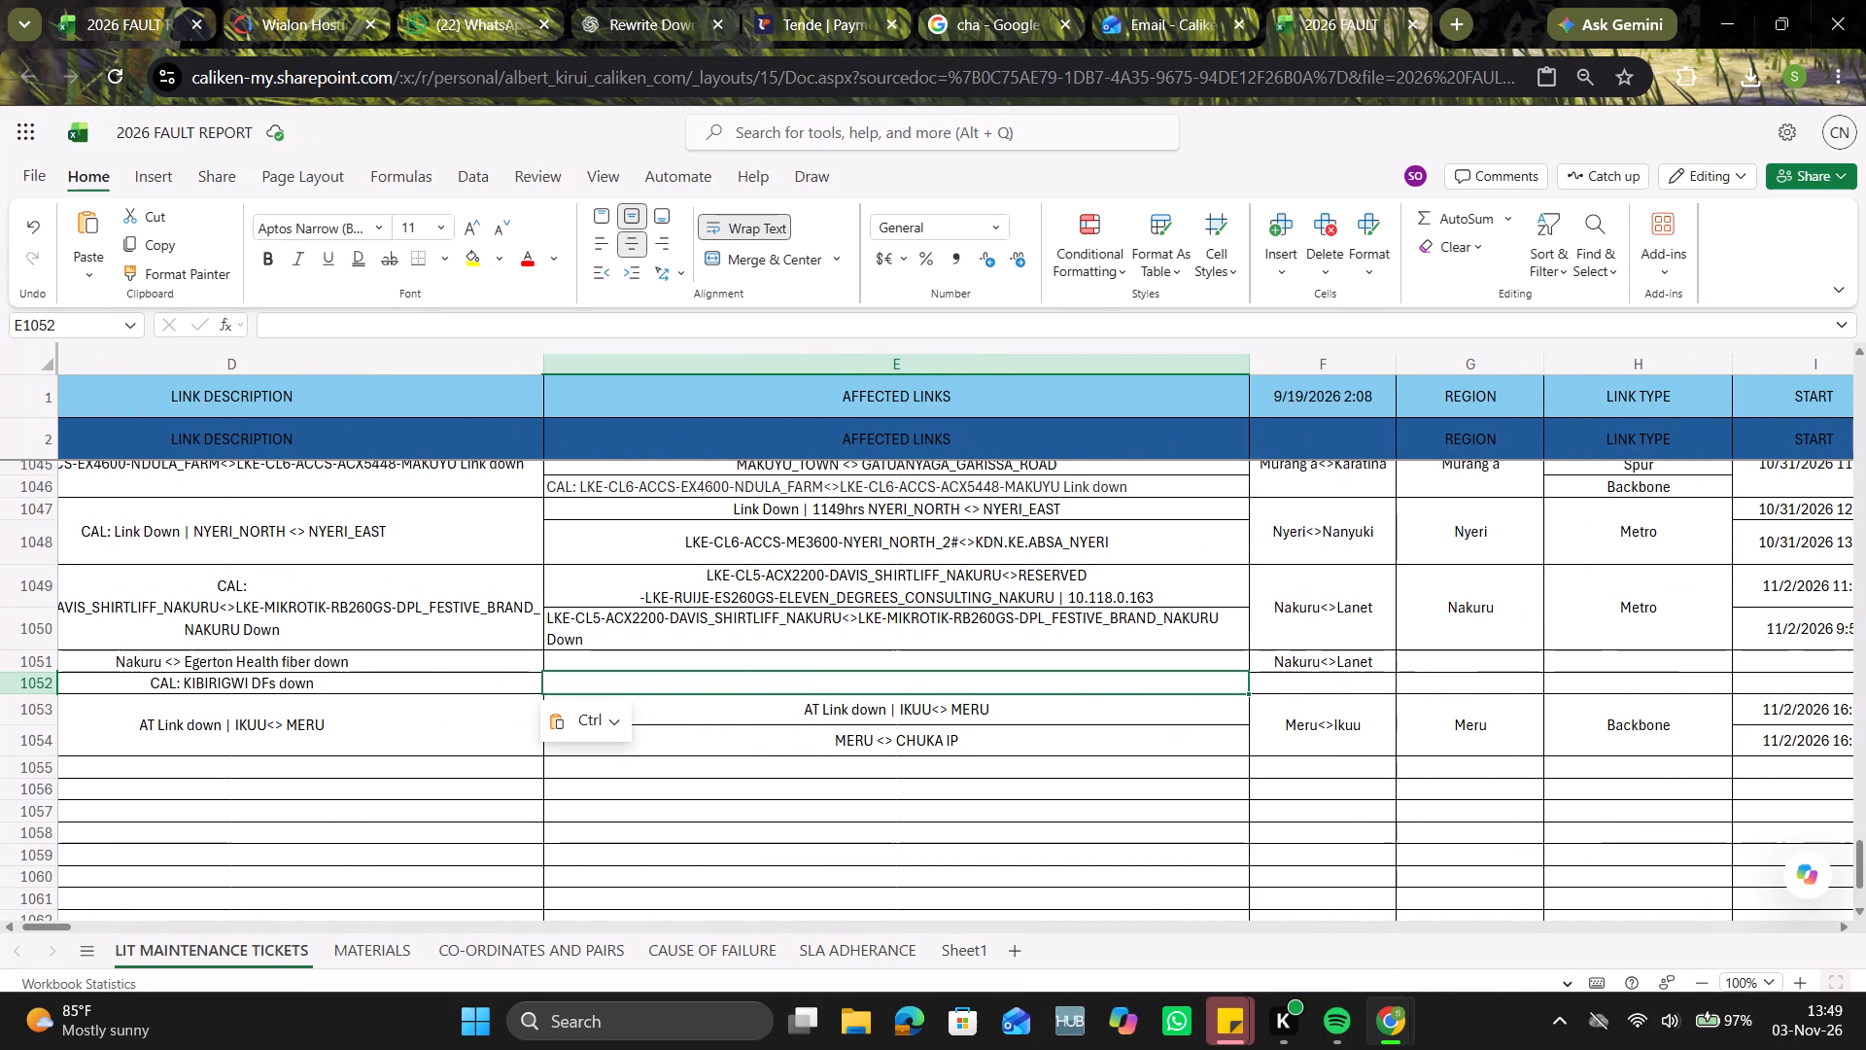
{"action": "left_click", "coordinate": [1307, 688]}
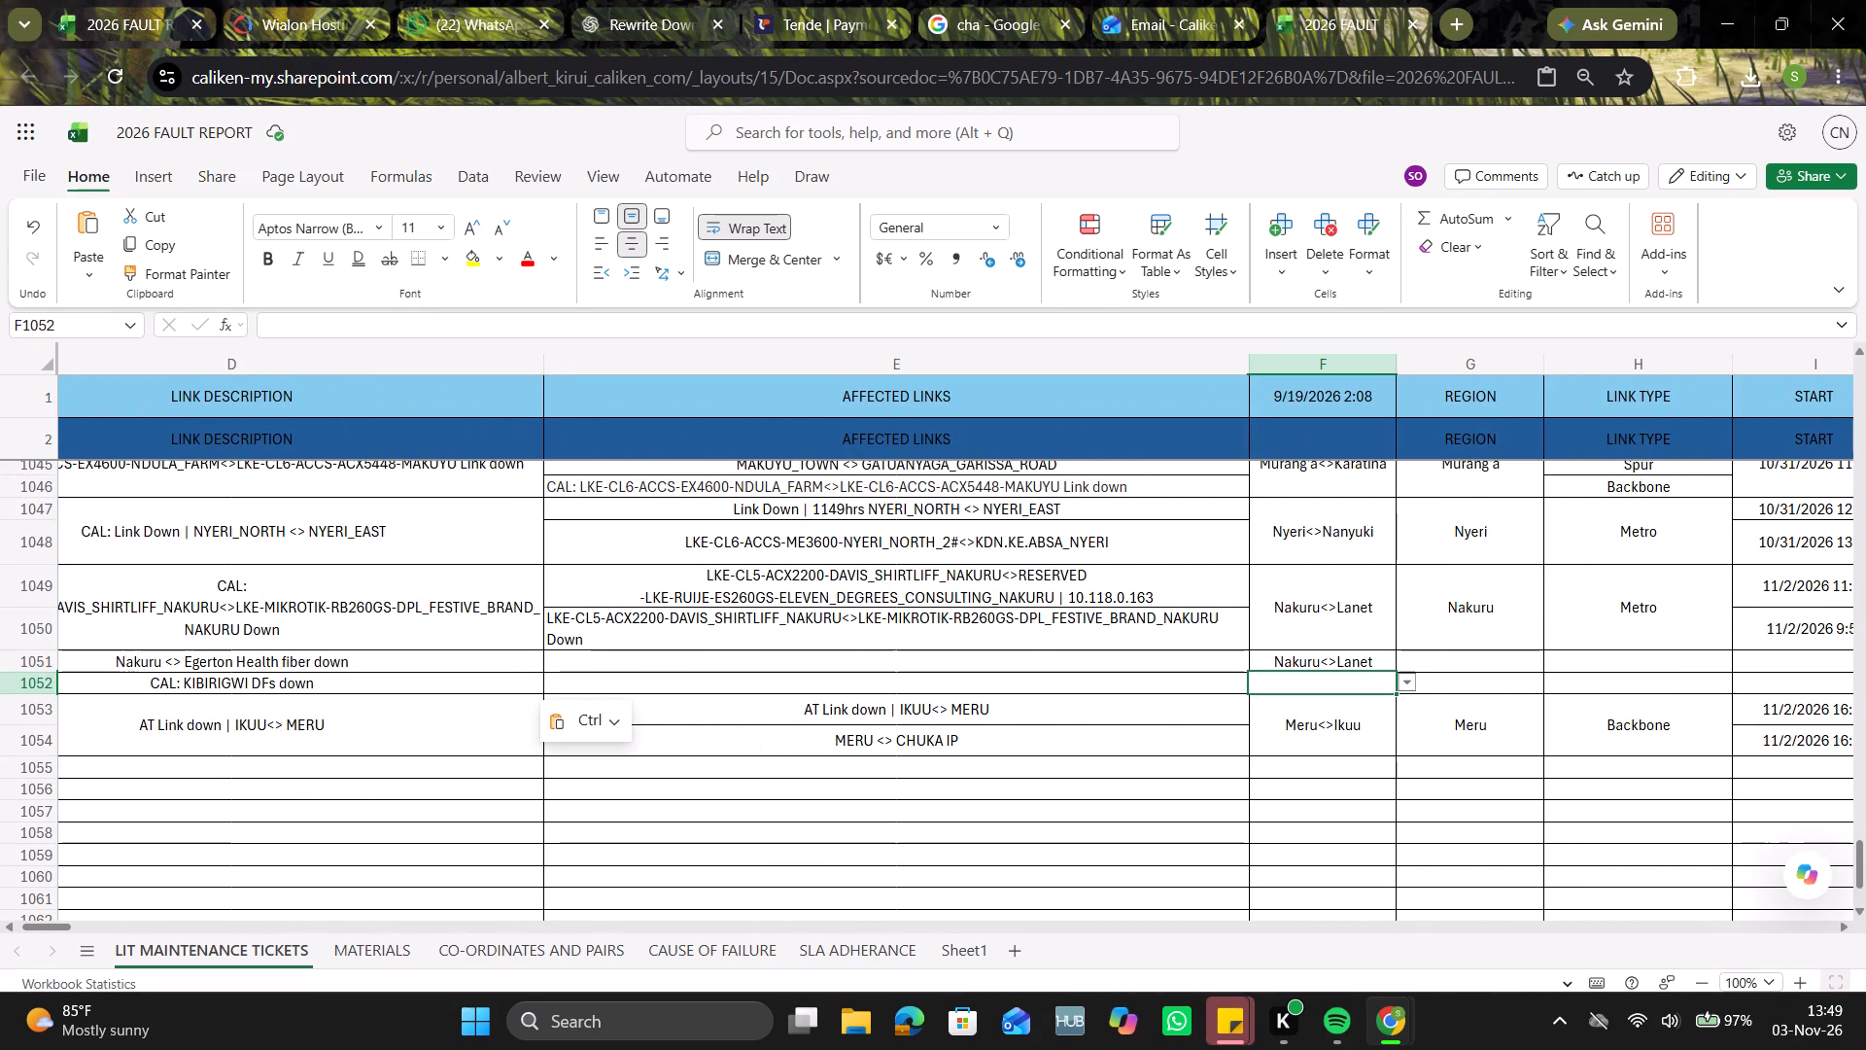
{"action": "key", "text": "m"}
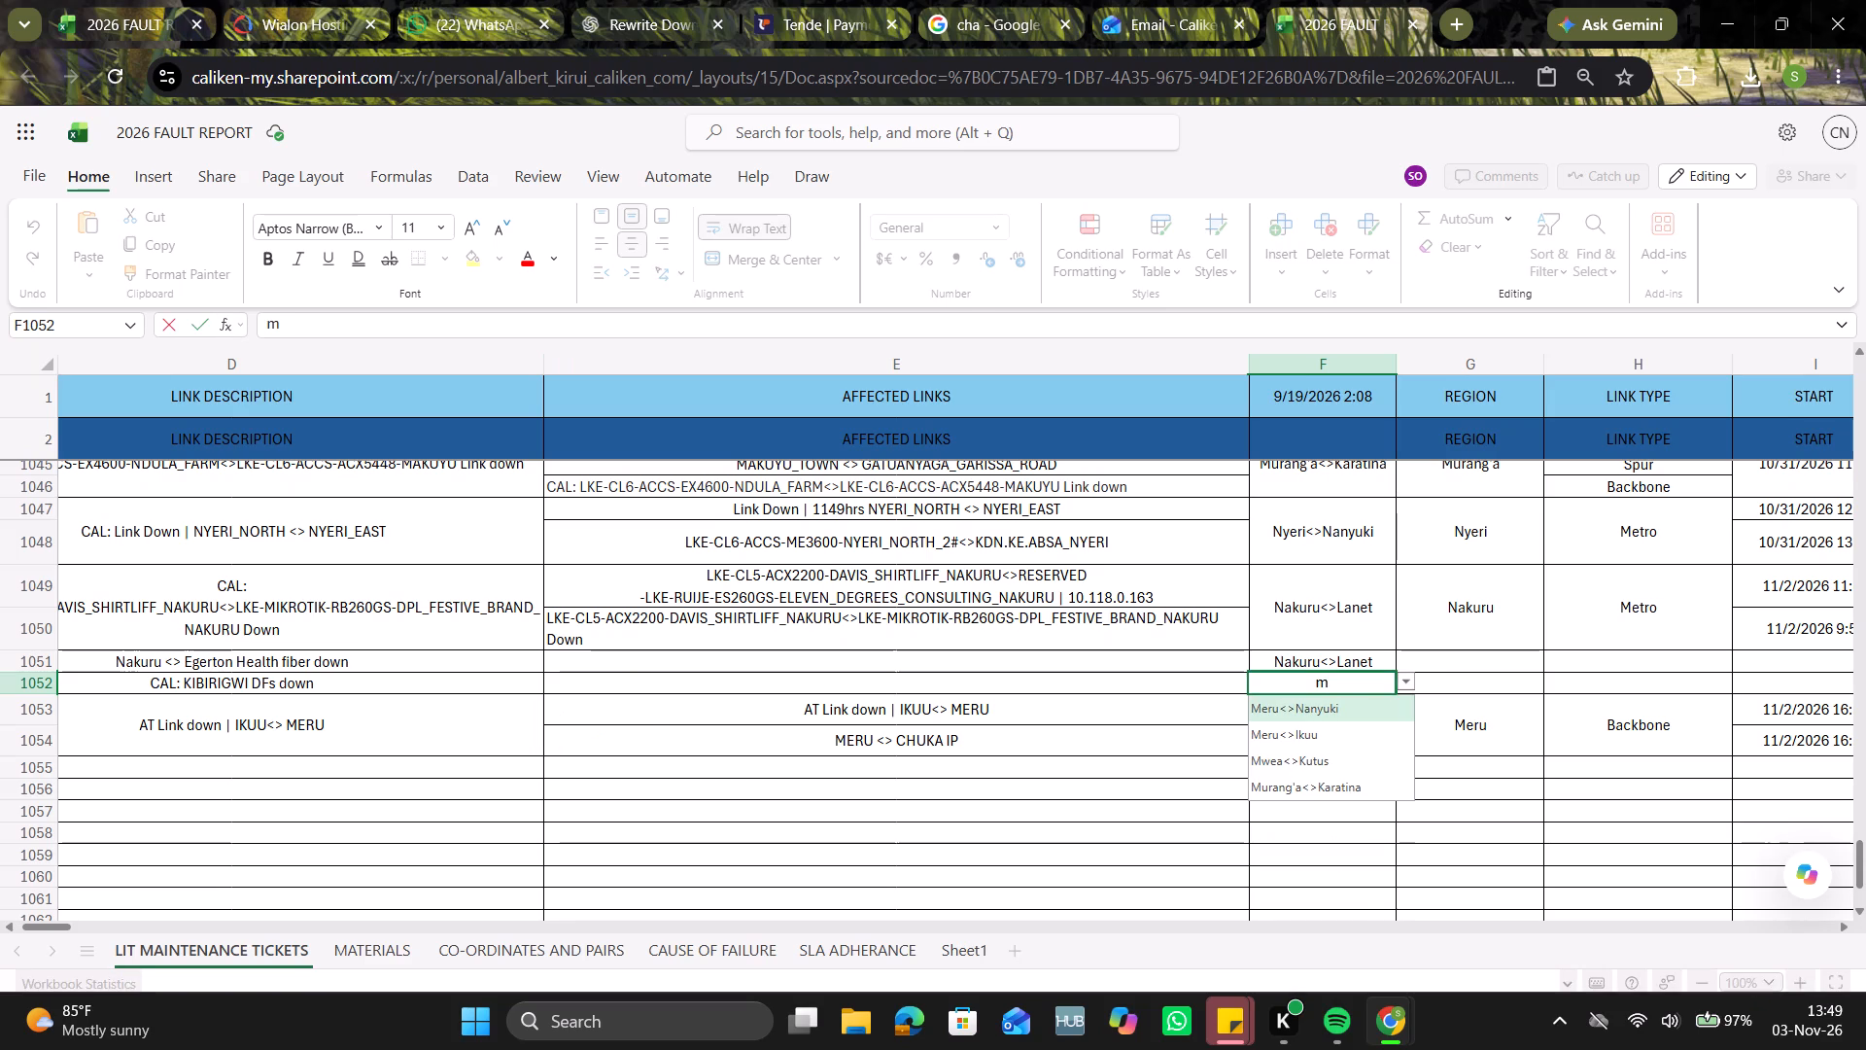
{"action": "left_click", "coordinate": [1318, 787]}
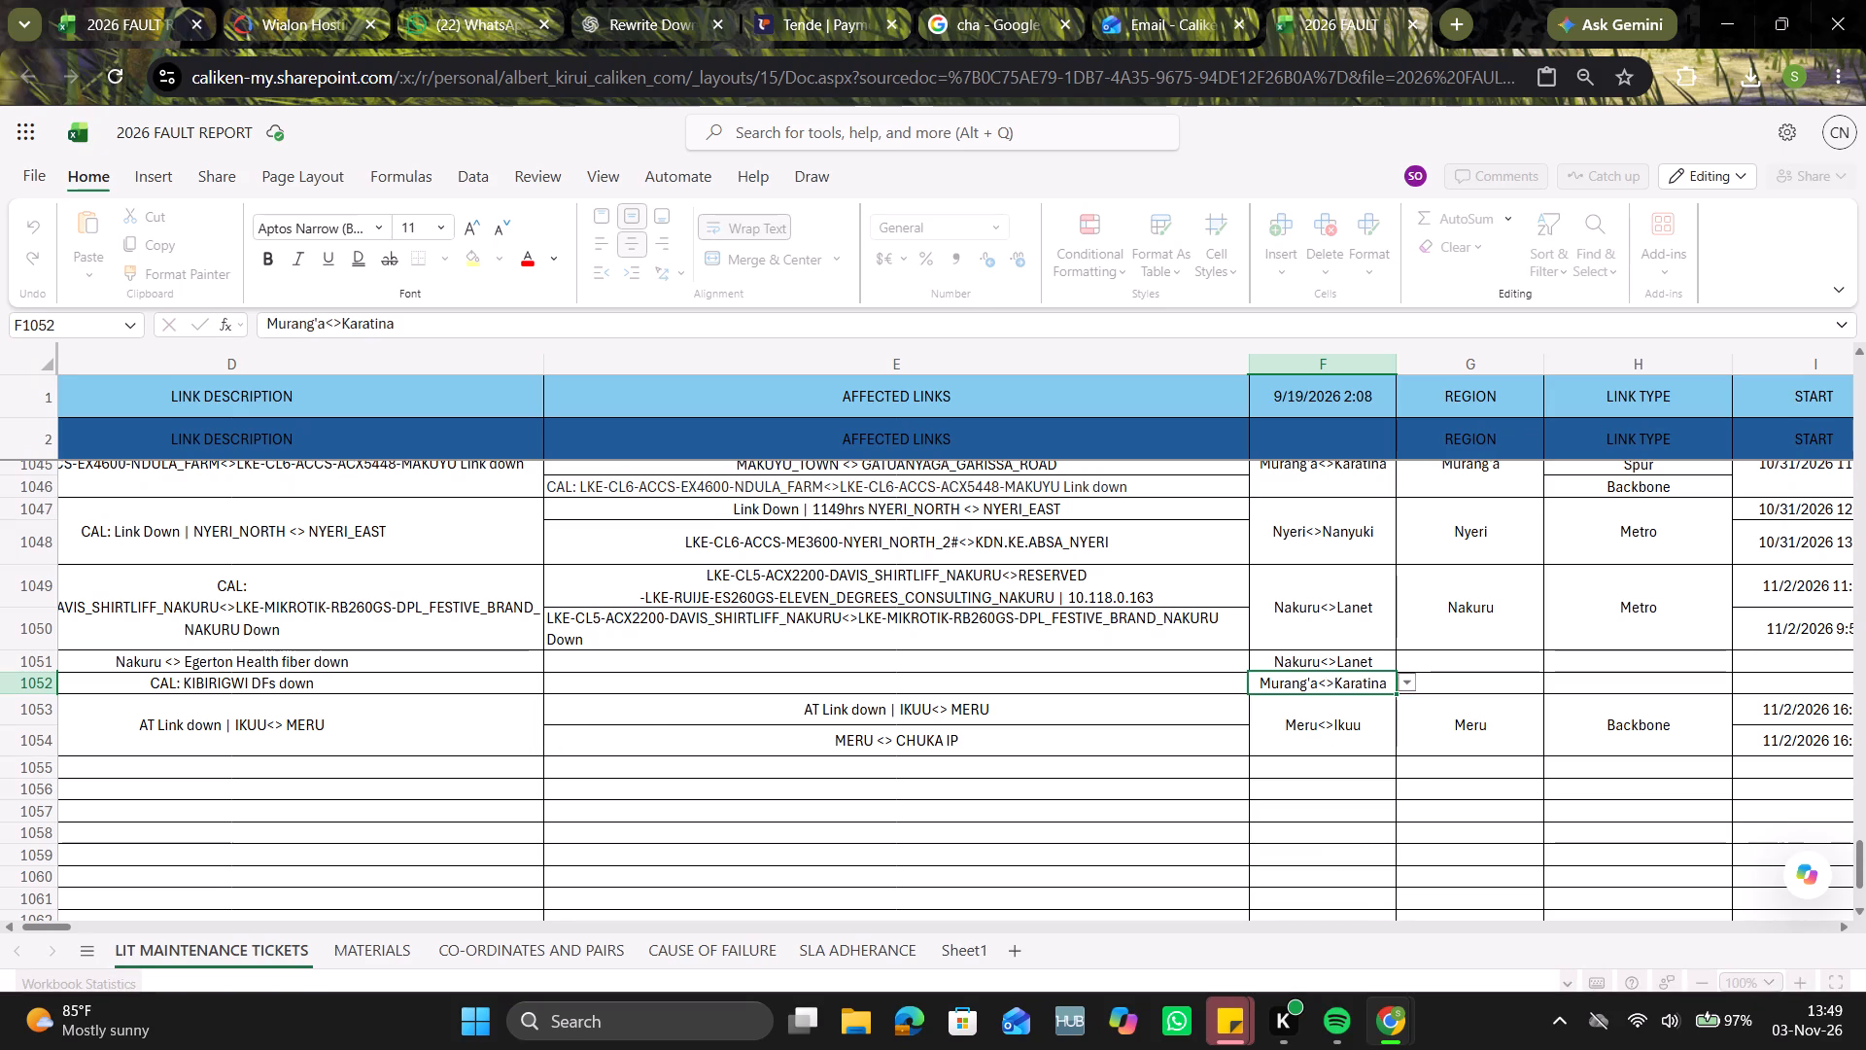
{"action": "left_click", "coordinate": [1466, 688]}
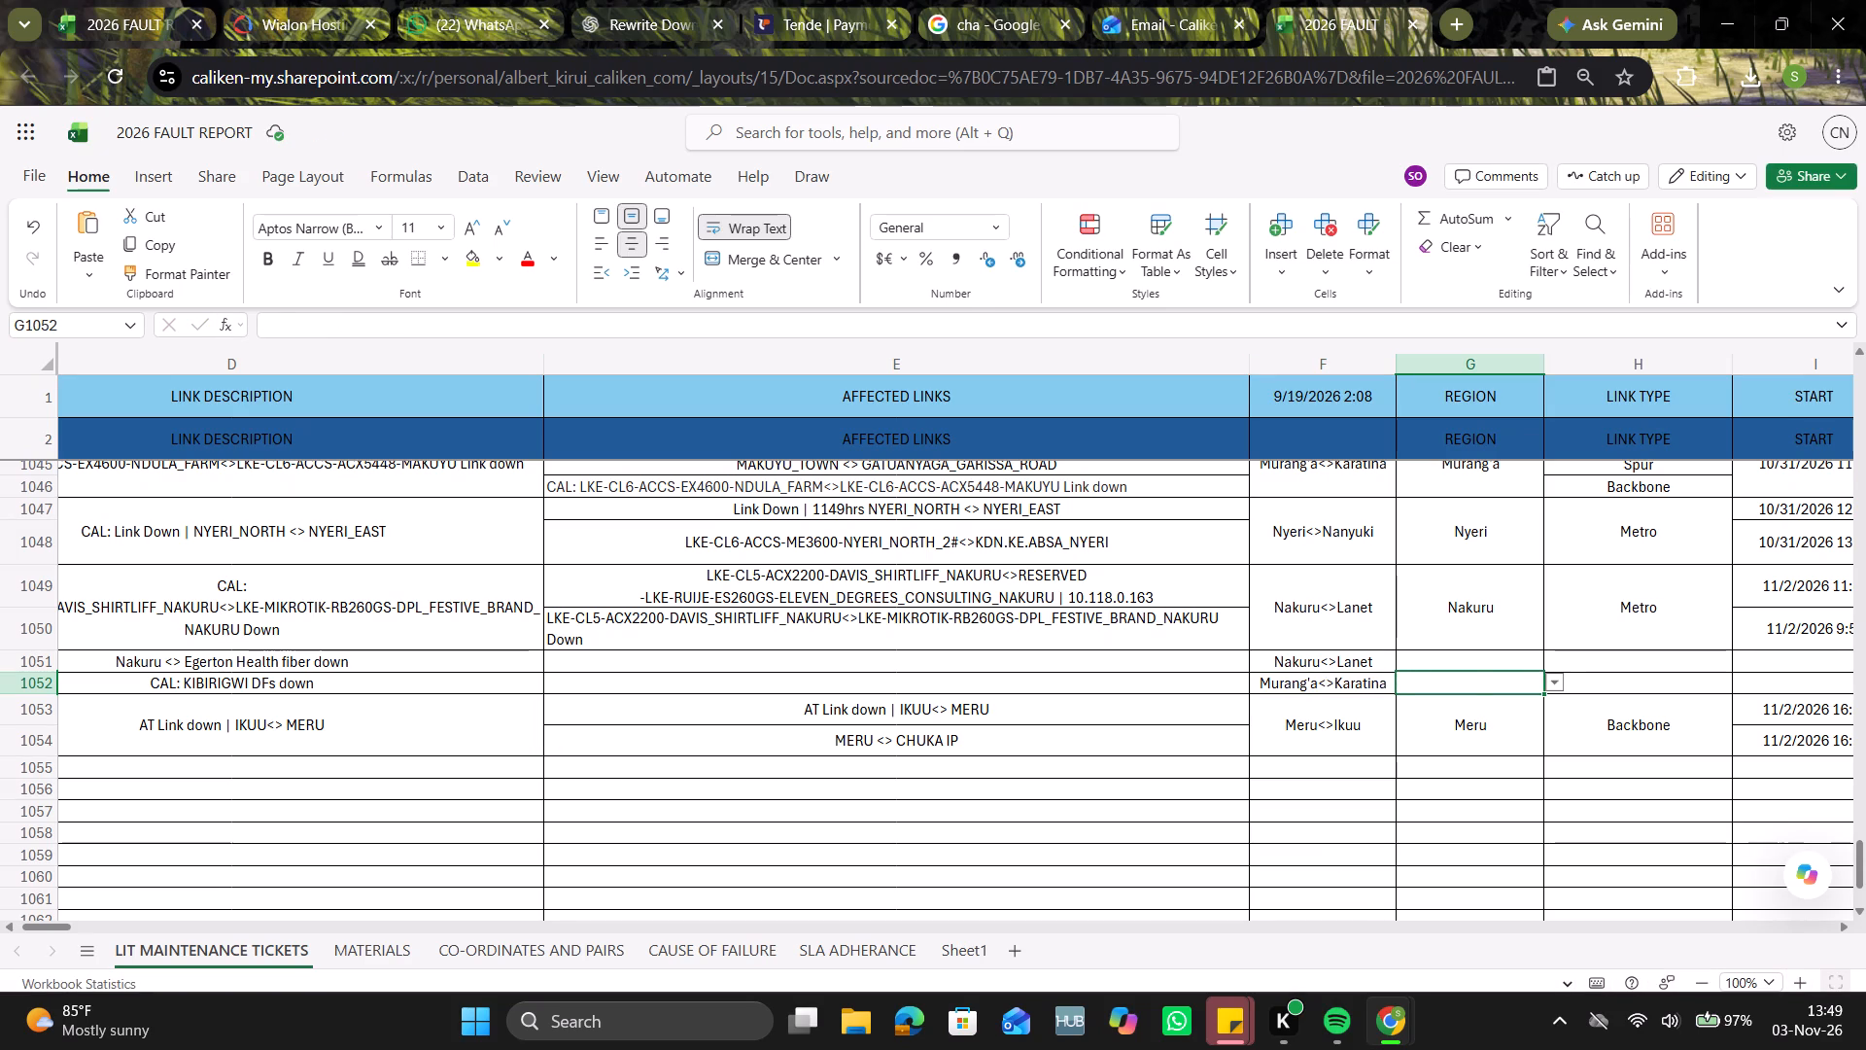
{"action": "key", "text": "m"}
{"action": "left_click", "coordinate": [1462, 734]}
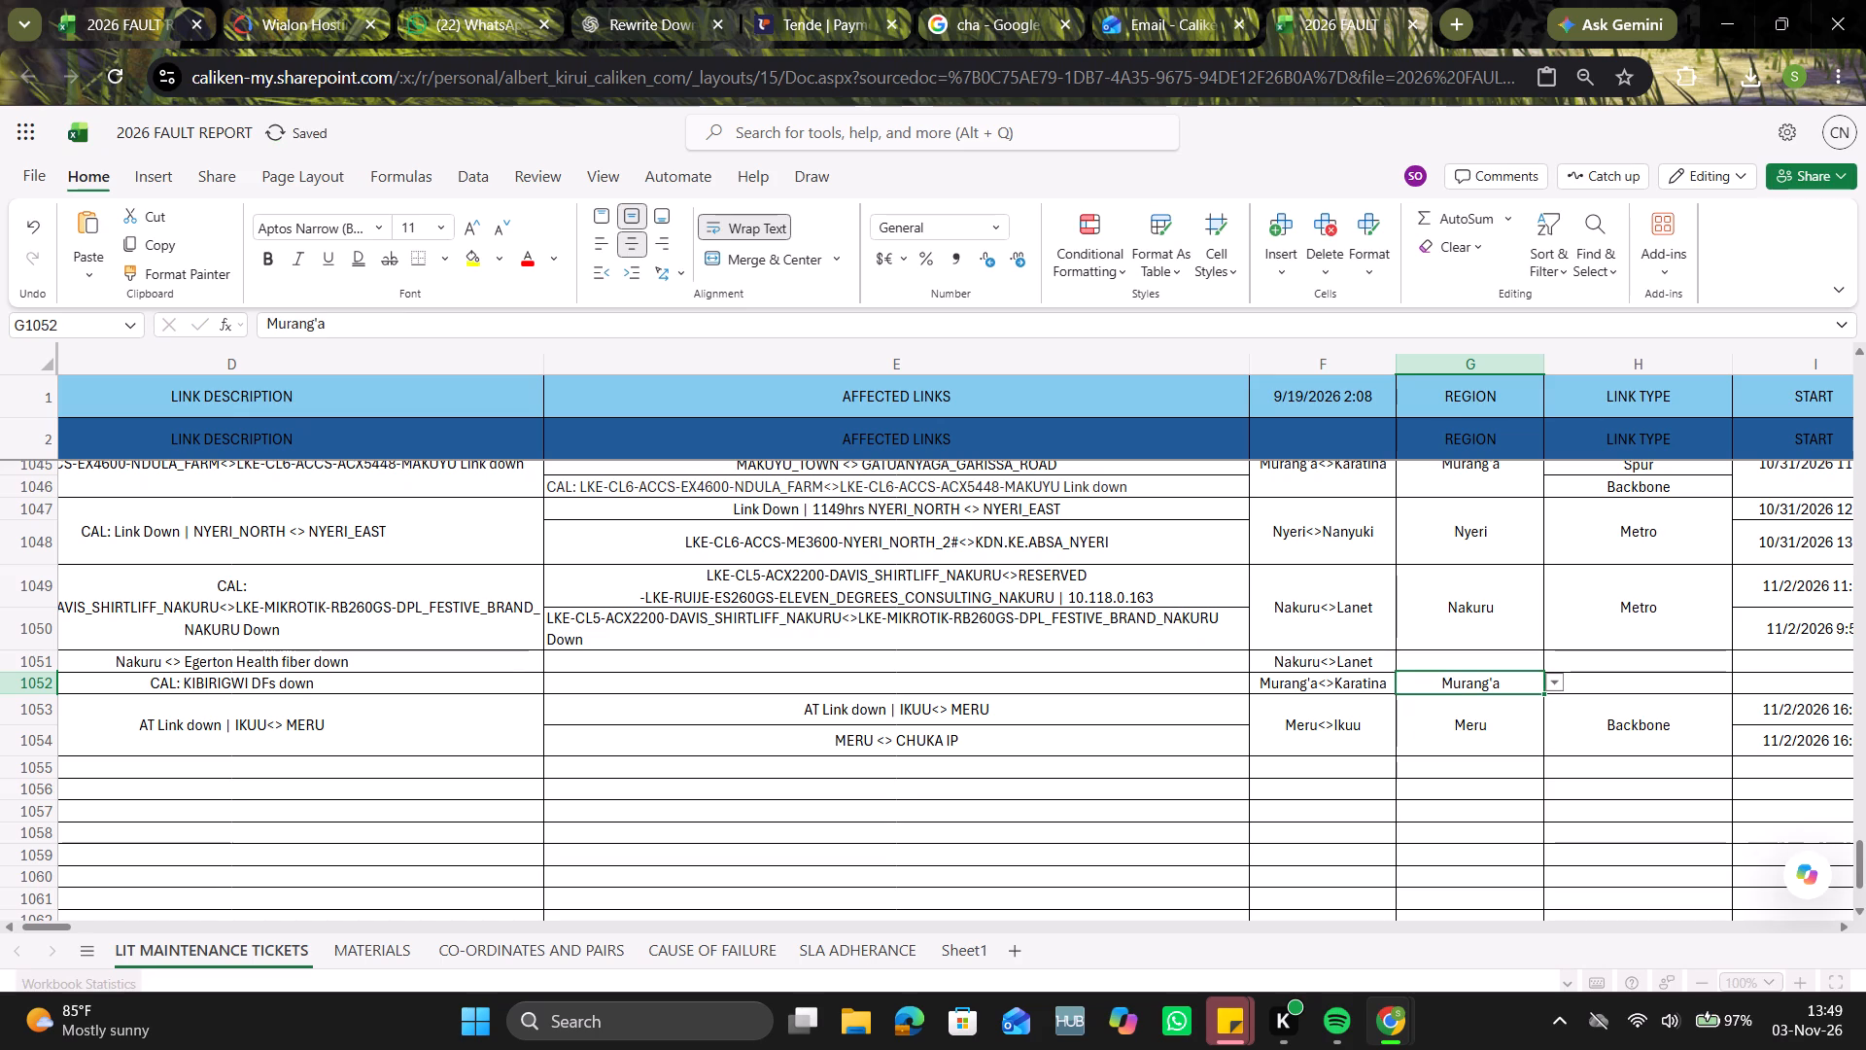
{"action": "left_click", "coordinate": [1425, 667]}
{"action": "key", "text": "n"}
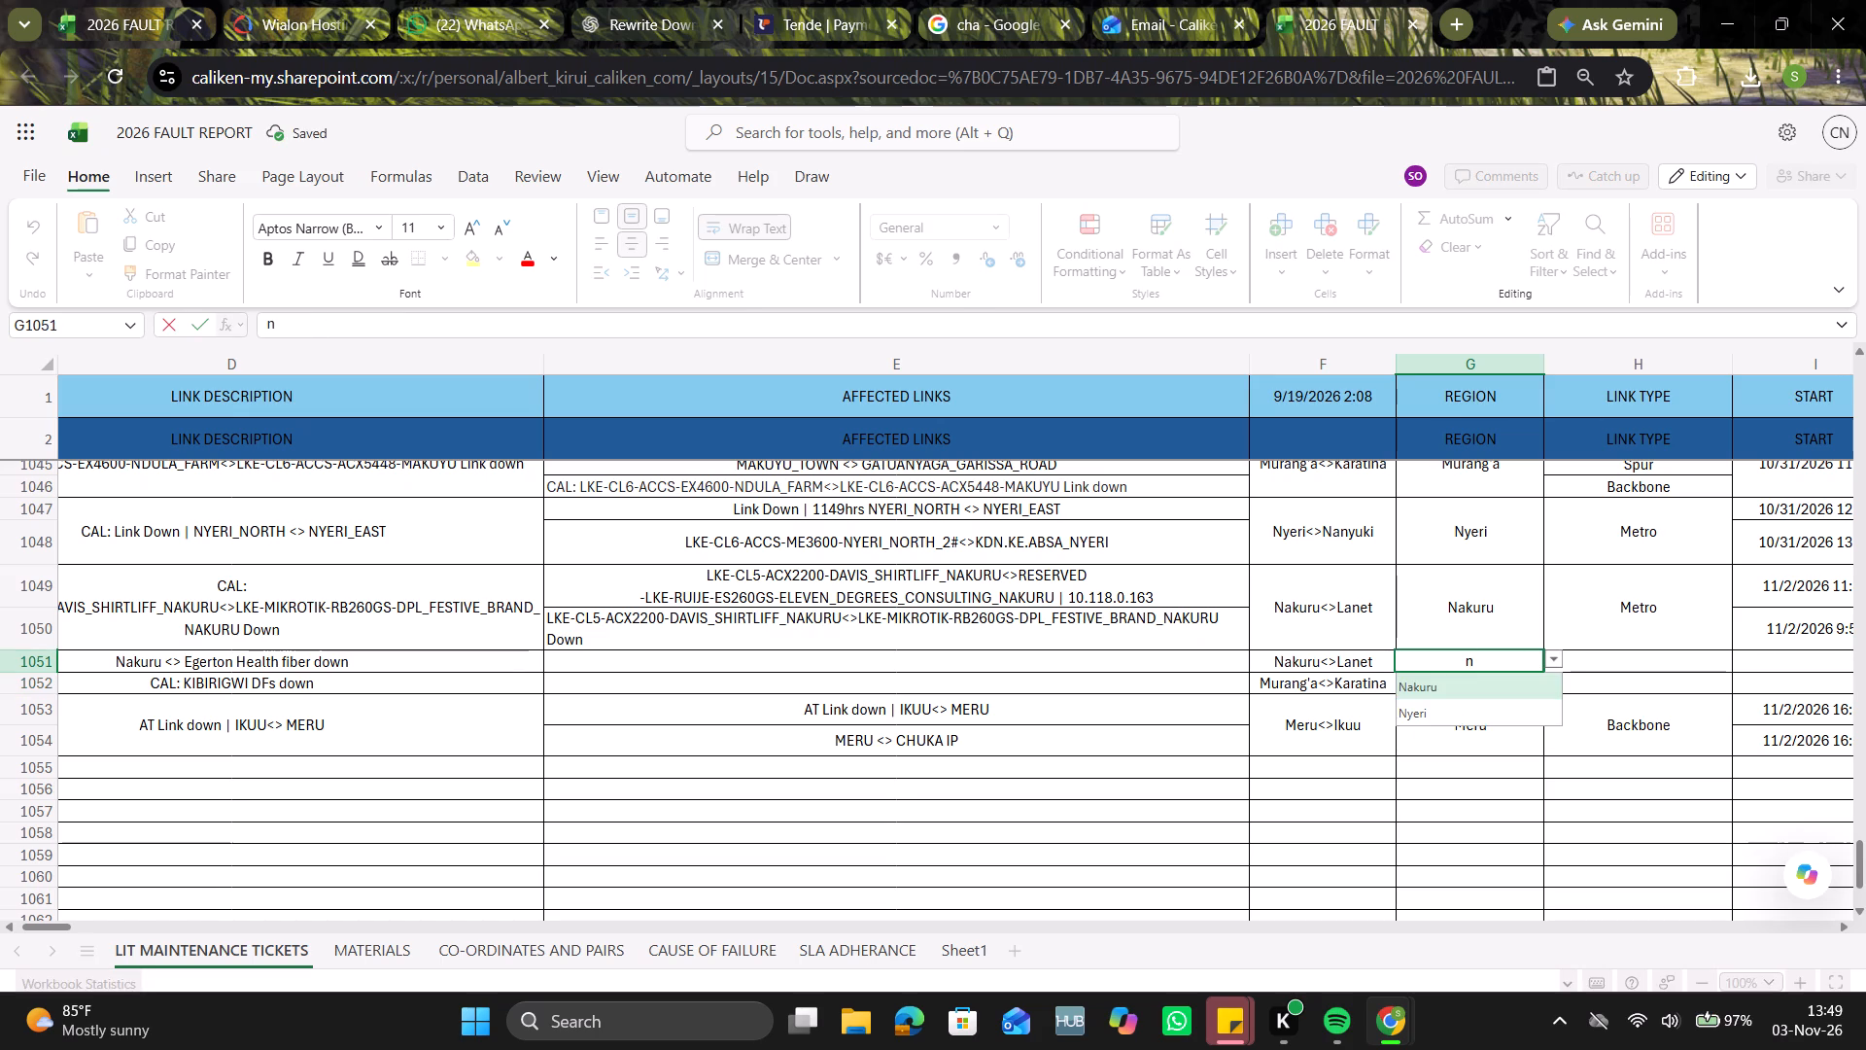
{"action": "left_click", "coordinate": [1429, 694]}
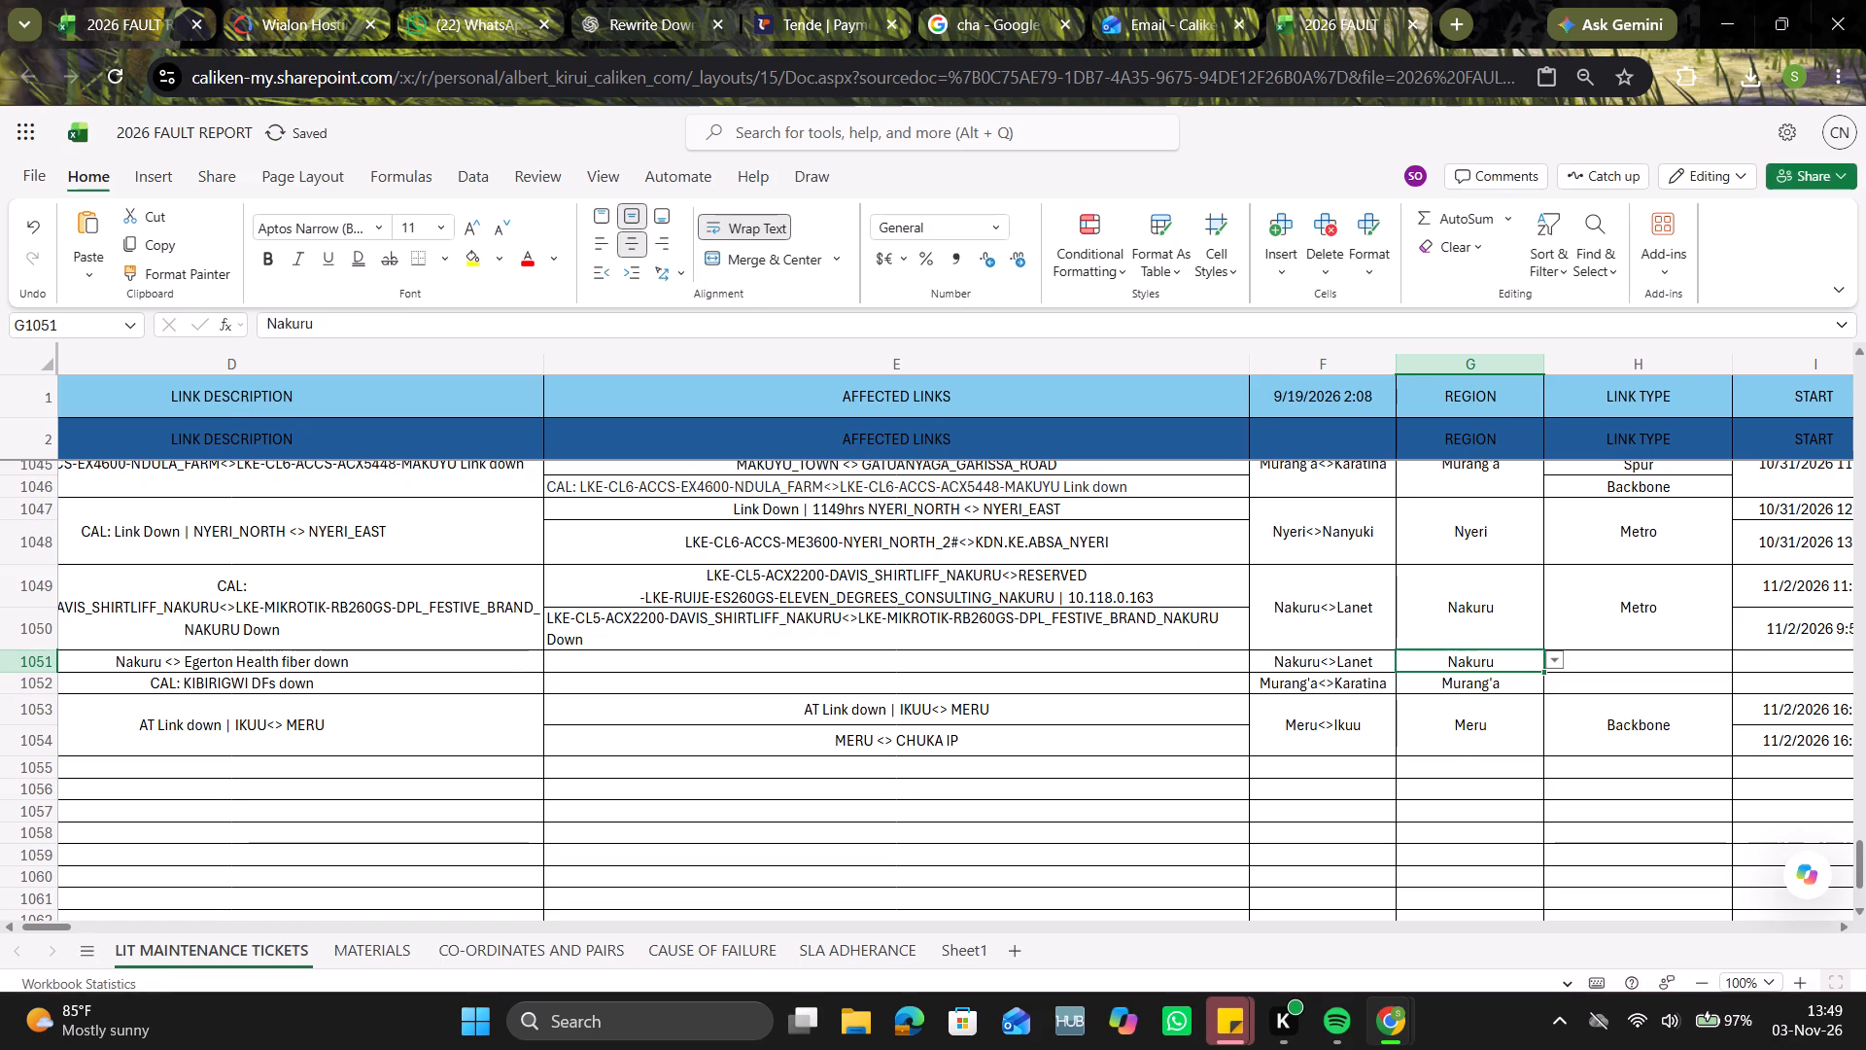
{"action": "scroll", "coordinate": [1416, 678], "scroll_direction": "left", "scroll_amount": 2}
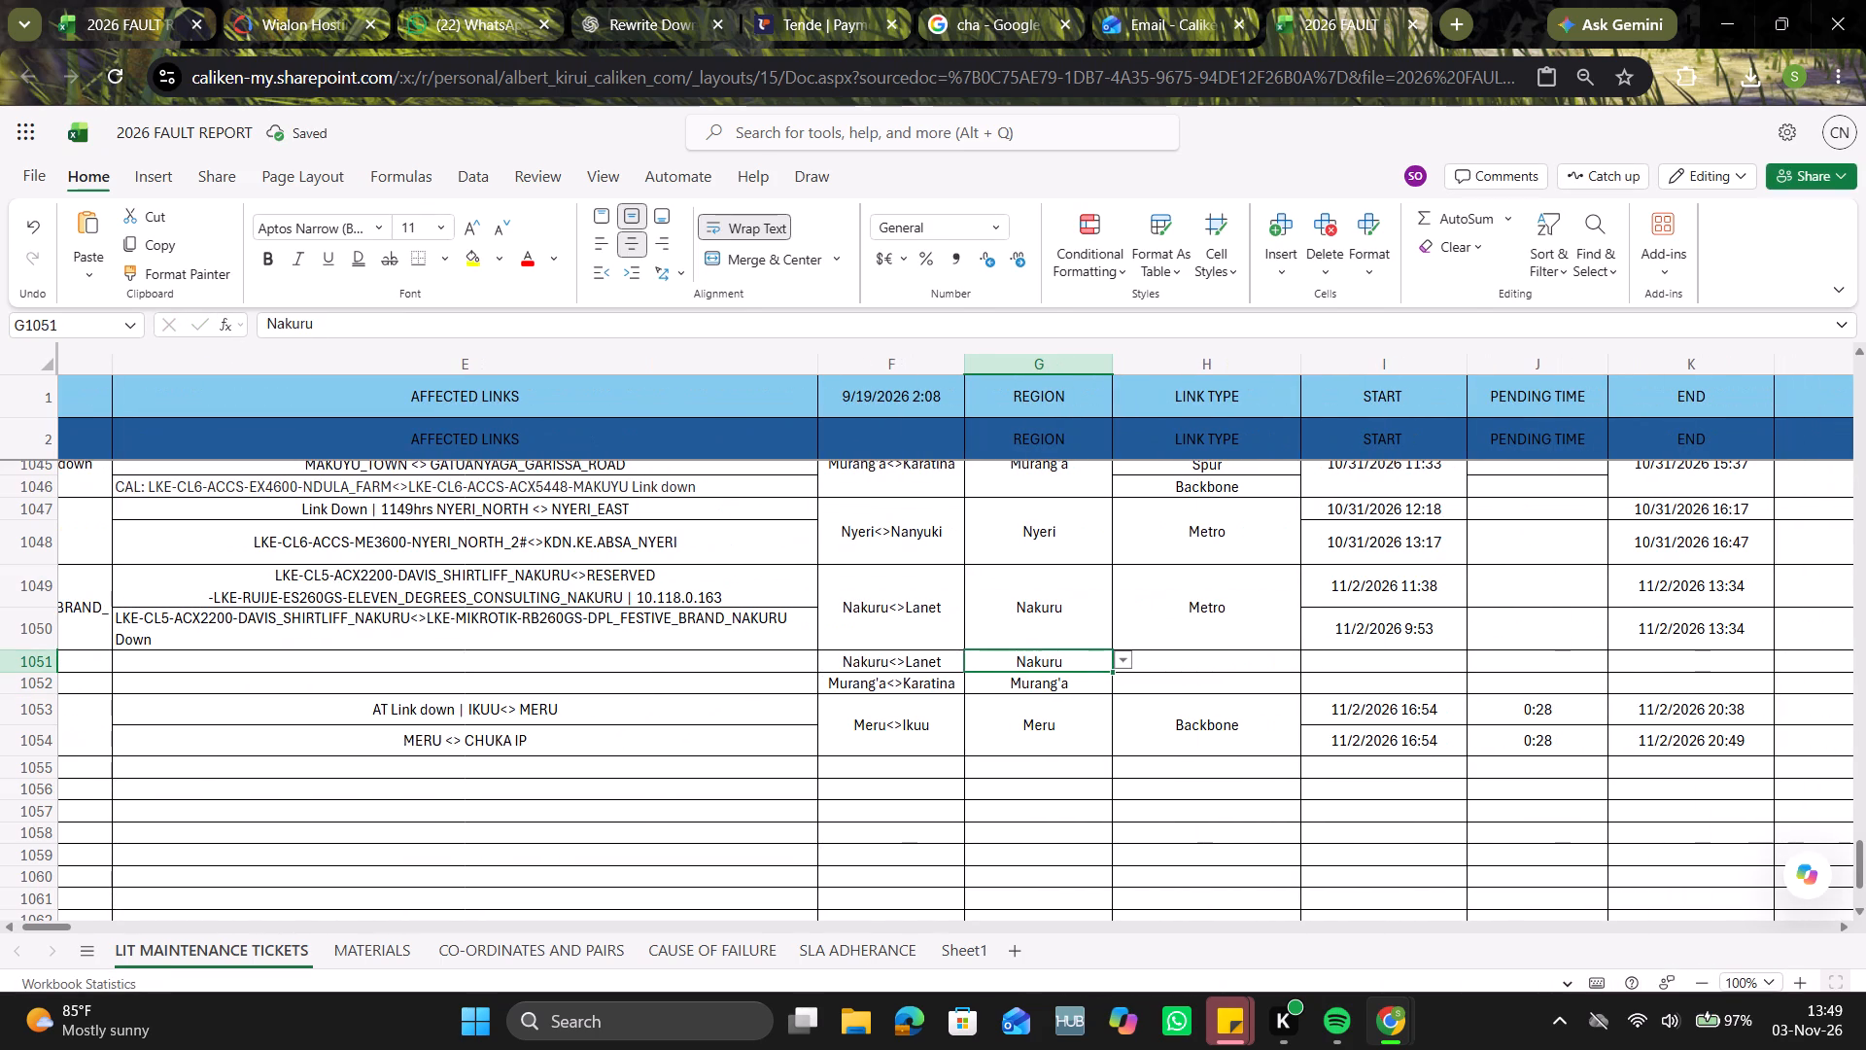
{"action": "left_click", "coordinate": [1245, 671]}
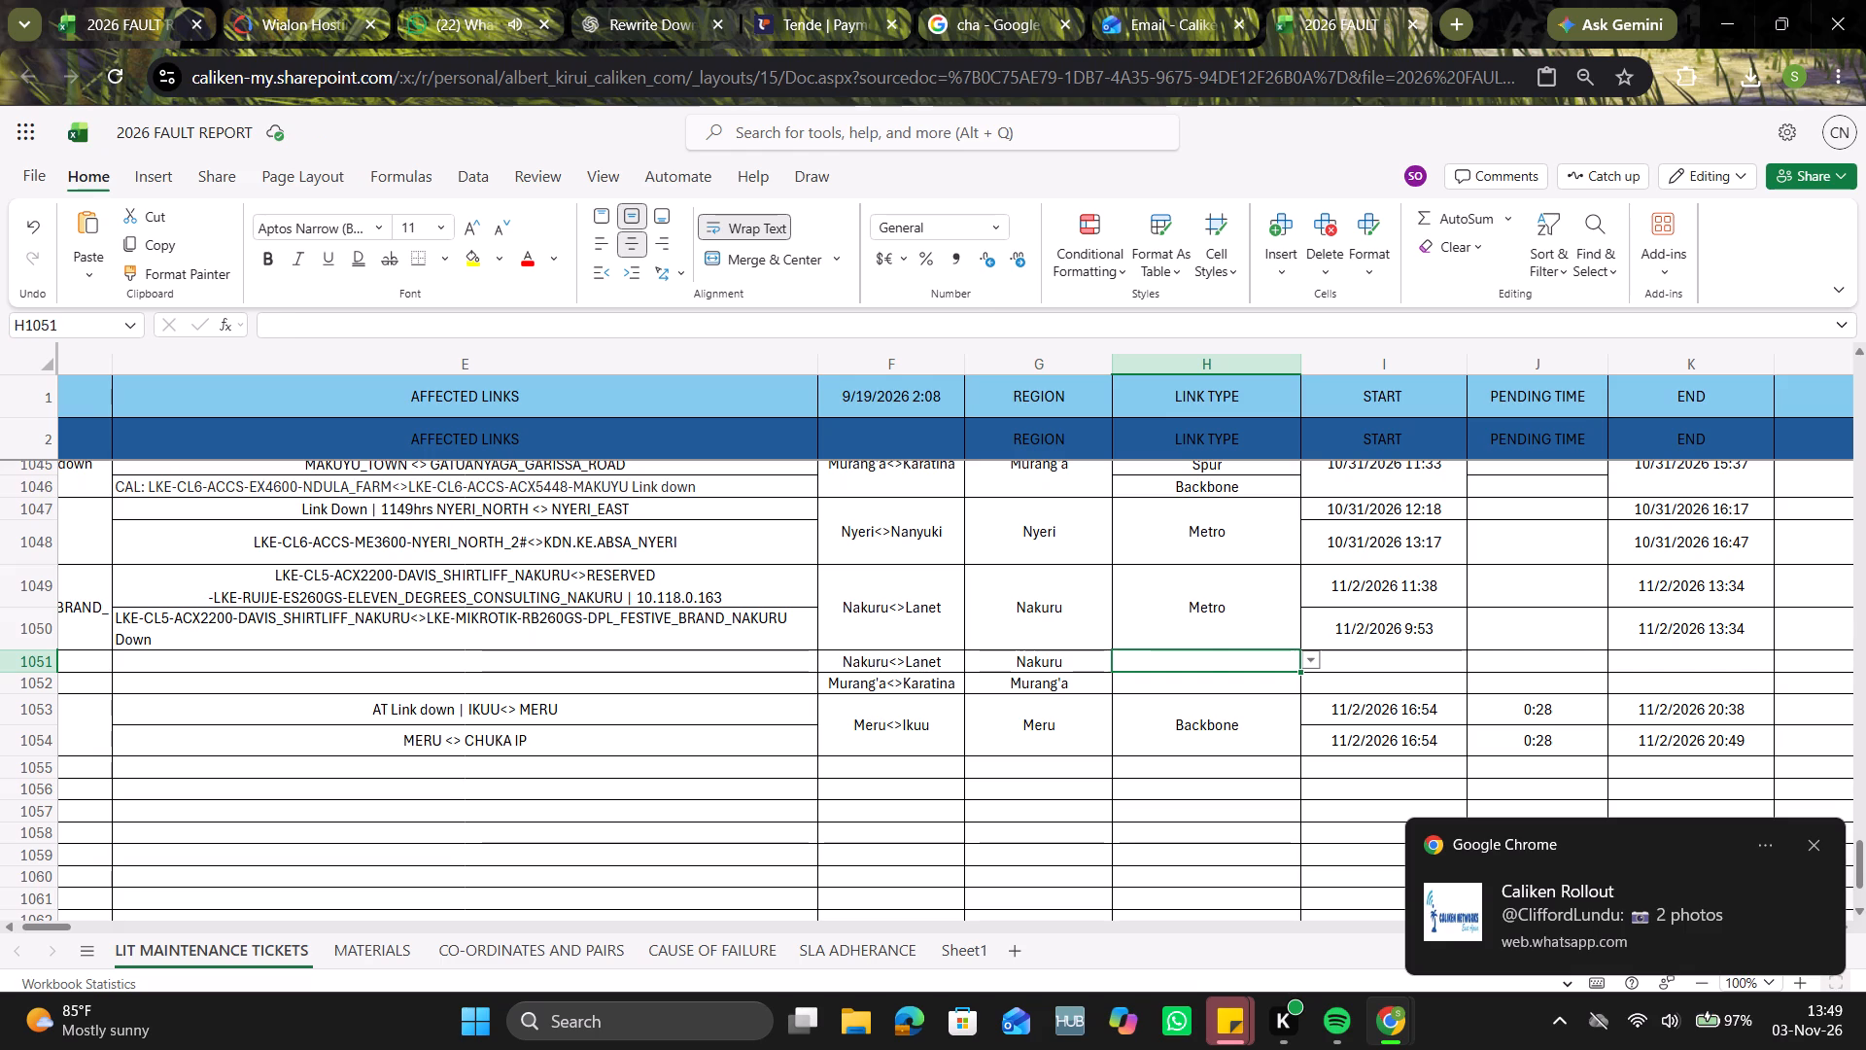
{"action": "key", "text": "m"}
{"action": "left_click", "coordinate": [1219, 690]}
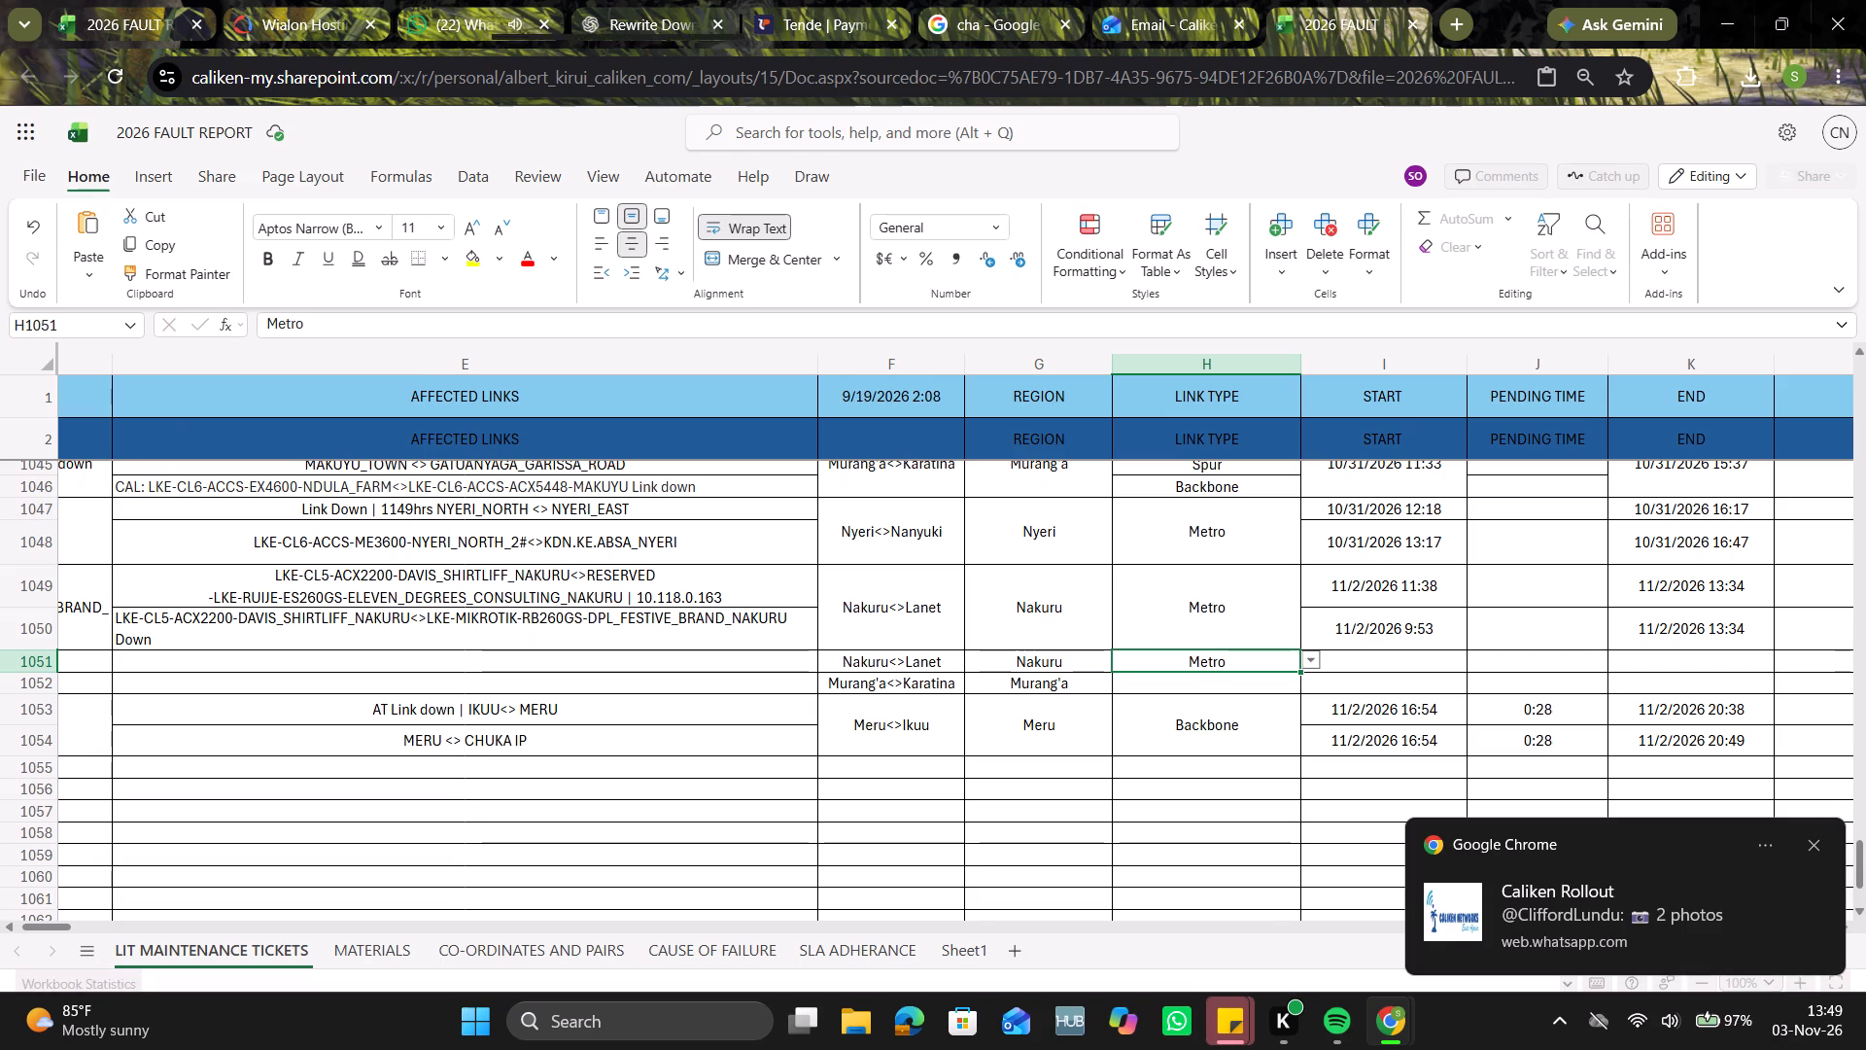
From the blank link type of ticket TKT0153967, look back through the earlier tickets' link descriptions, affected links and regions.
{"action": "left_click", "coordinate": [1217, 690]}
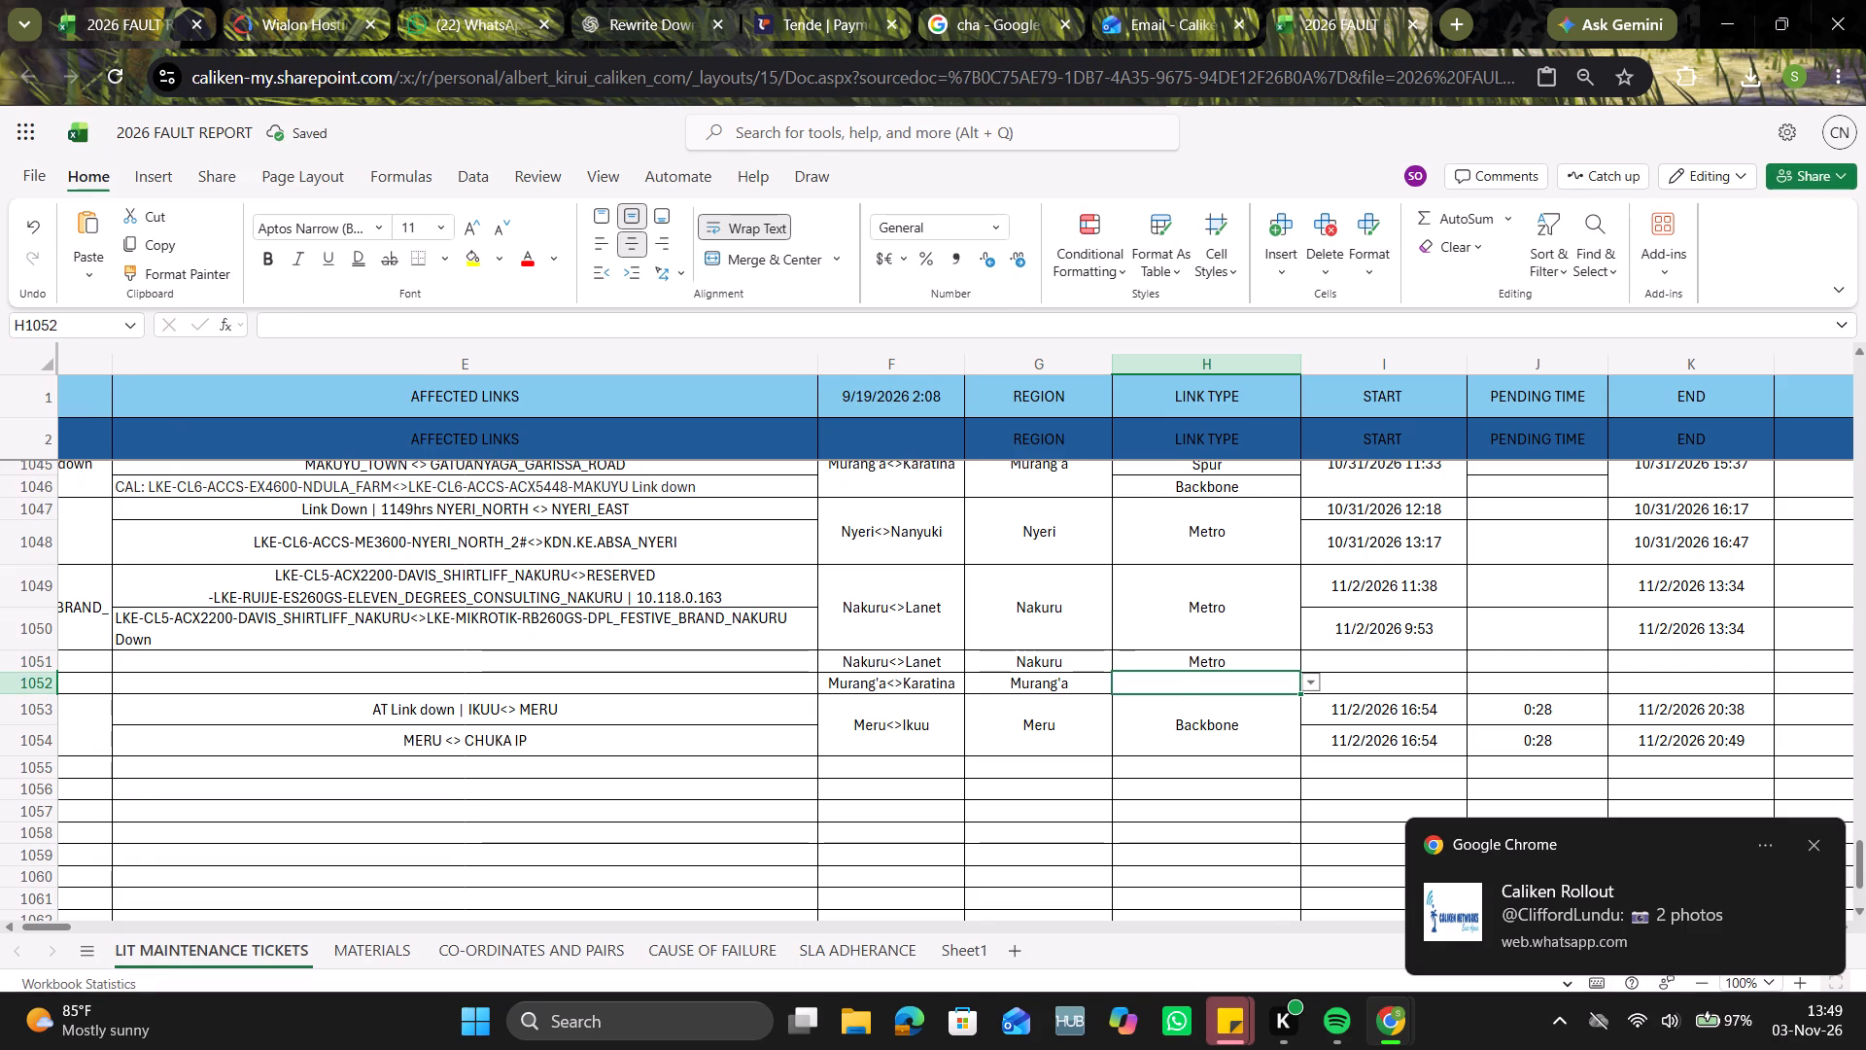
{"action": "scroll", "coordinate": [1122, 672], "scroll_direction": "right", "scroll_amount": 3}
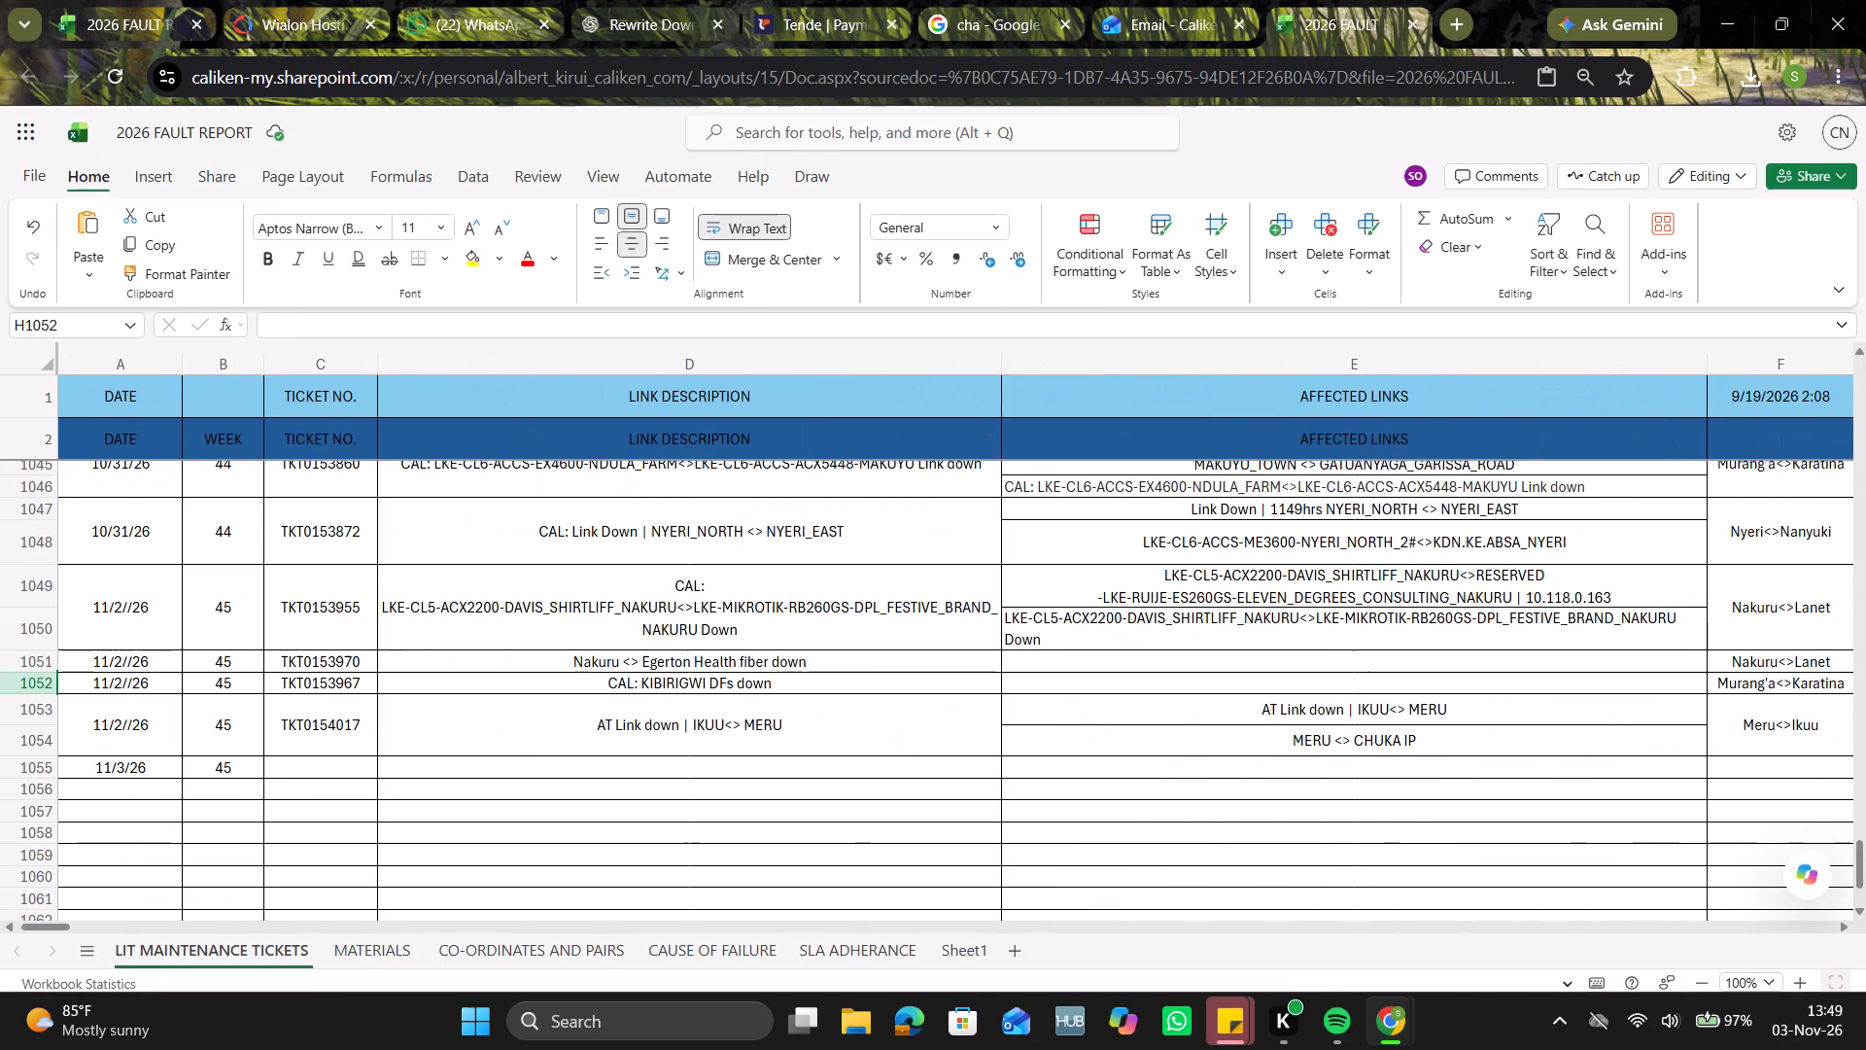
{"action": "scroll", "coordinate": [1122, 672], "scroll_direction": "right", "scroll_amount": 2}
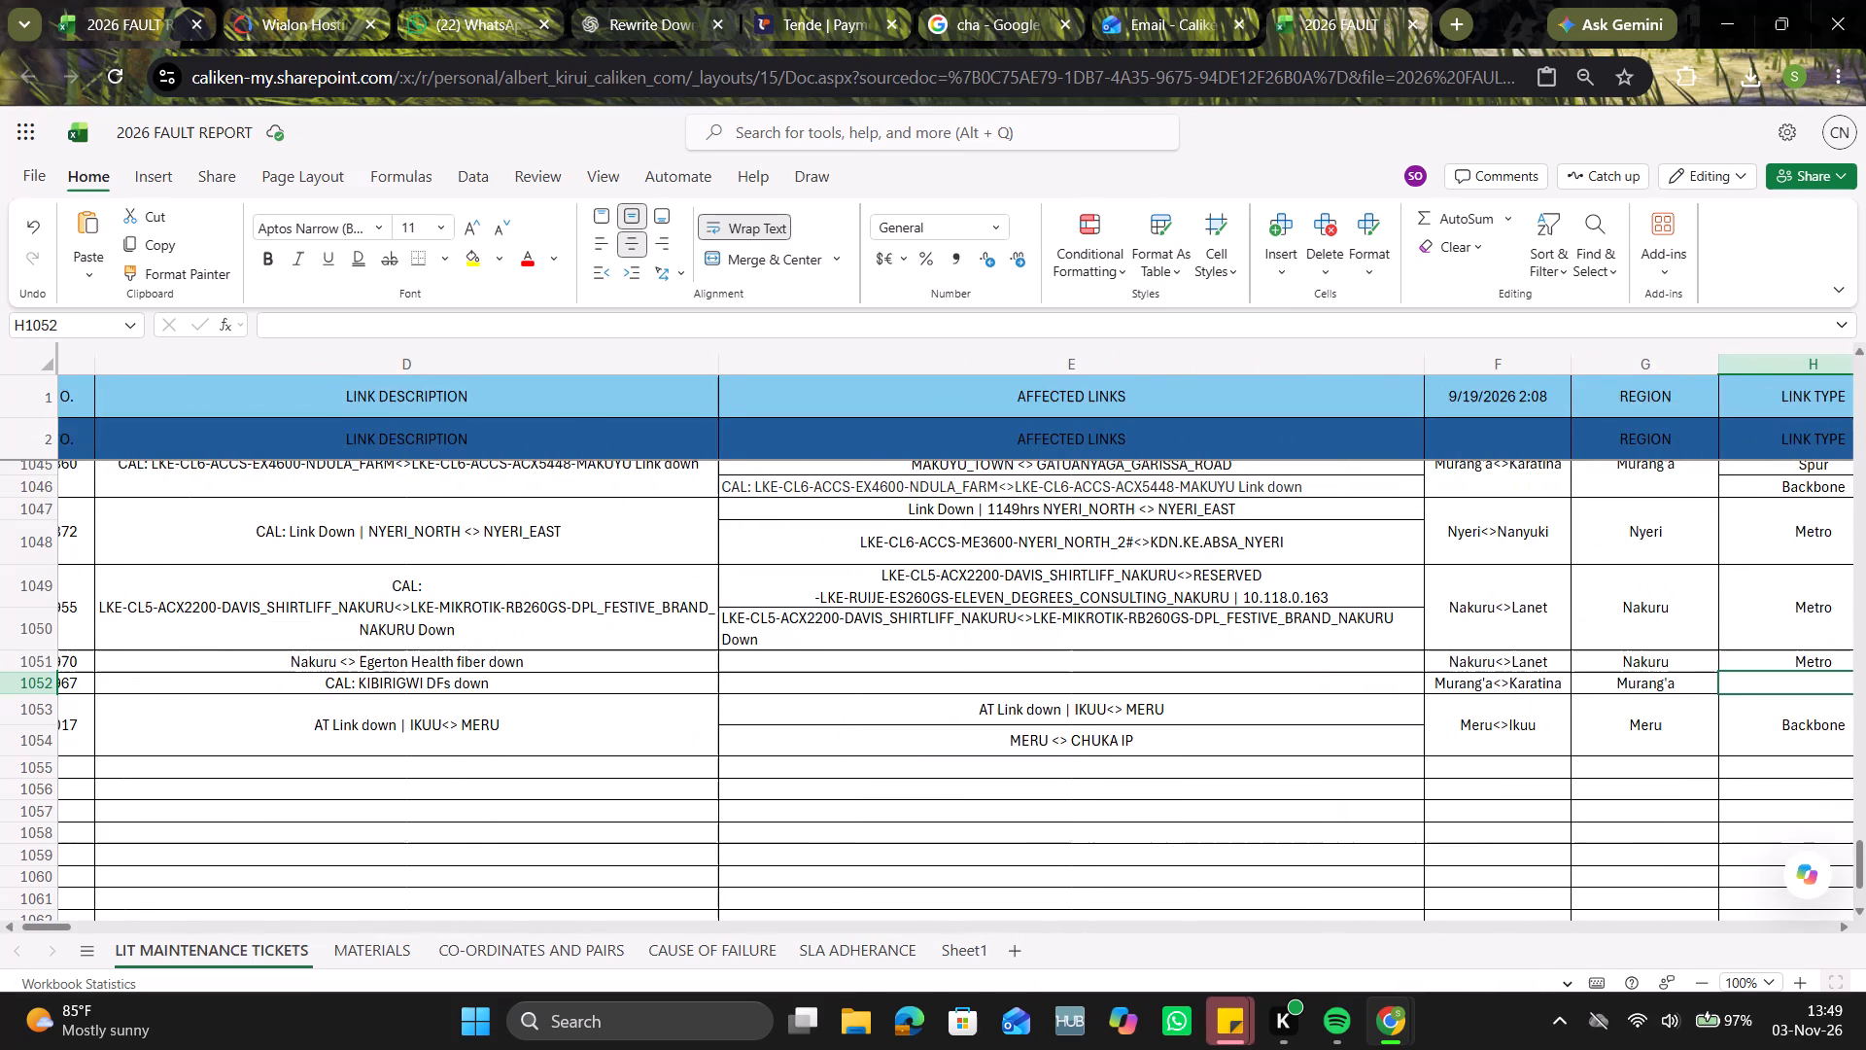
{"action": "scroll", "coordinate": [645, 791], "scroll_direction": "right", "scroll_amount": 1}
{"action": "scroll", "coordinate": [645, 791], "scroll_direction": "up", "scroll_amount": 1}
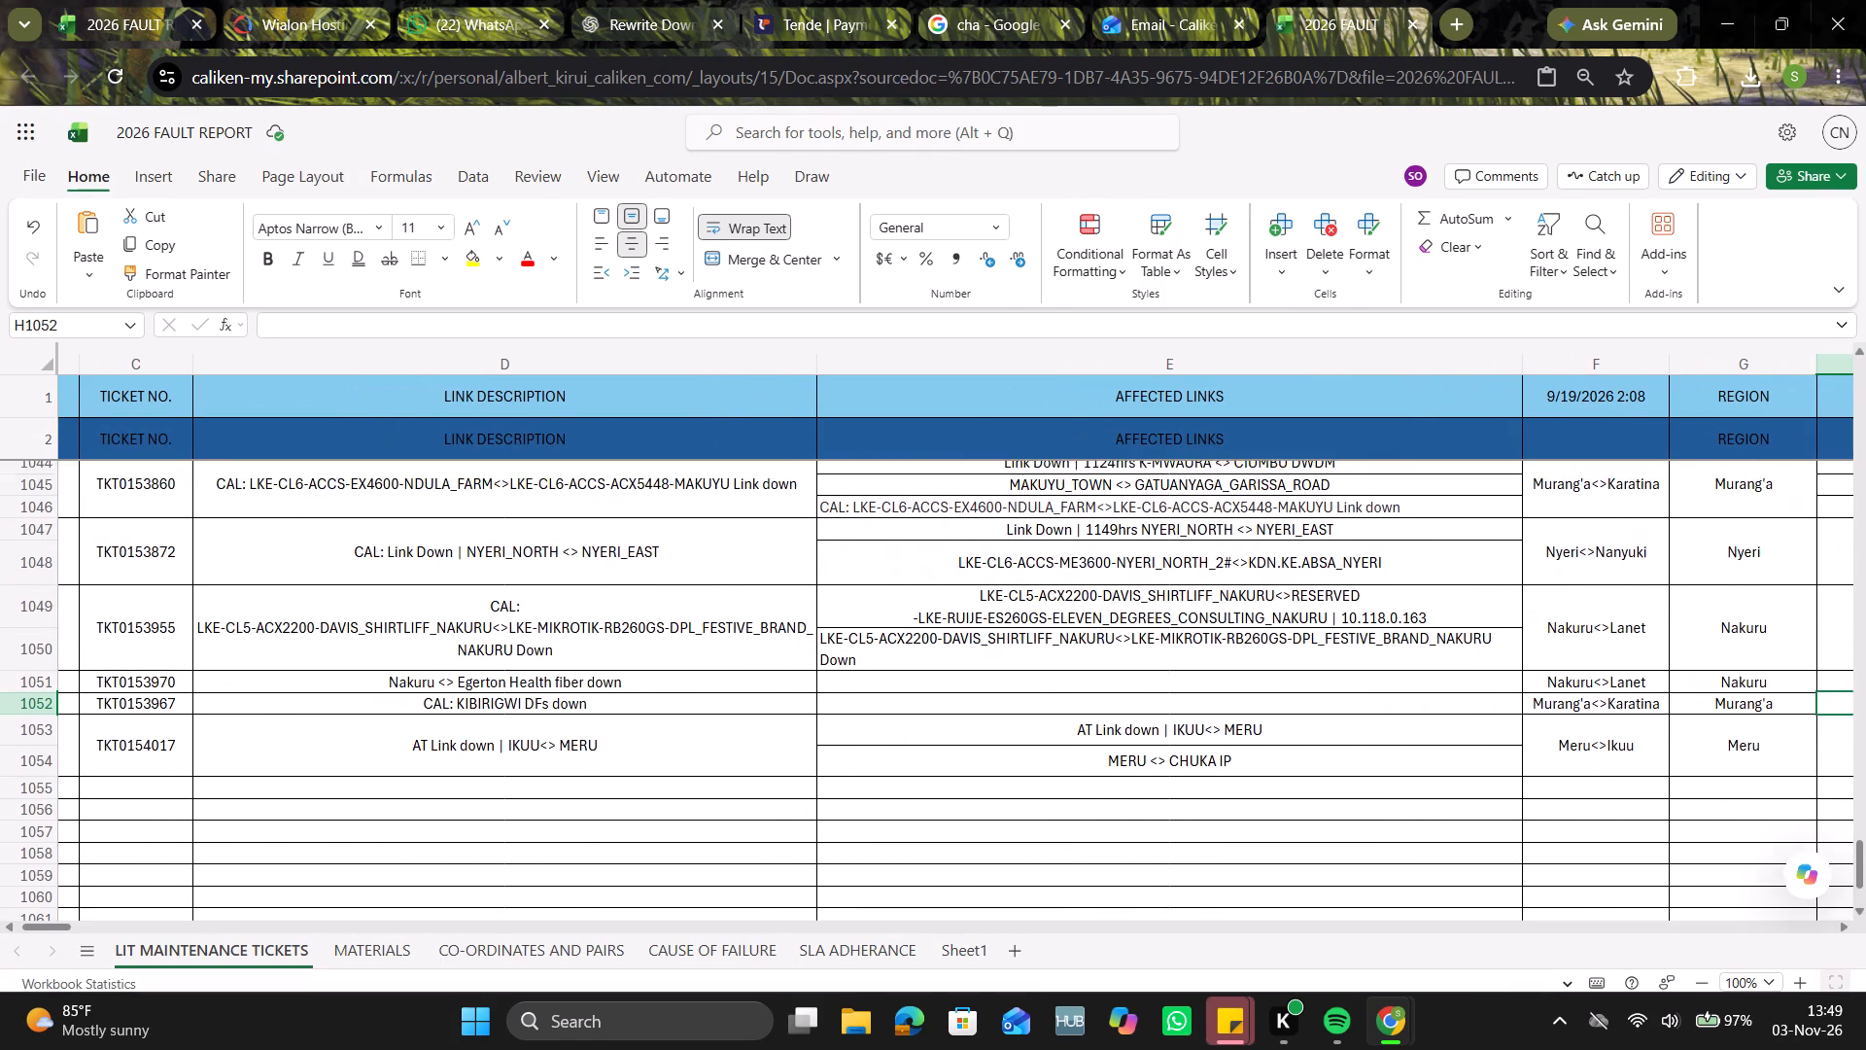
{"action": "scroll", "coordinate": [645, 791], "scroll_direction": "up", "scroll_amount": 4}
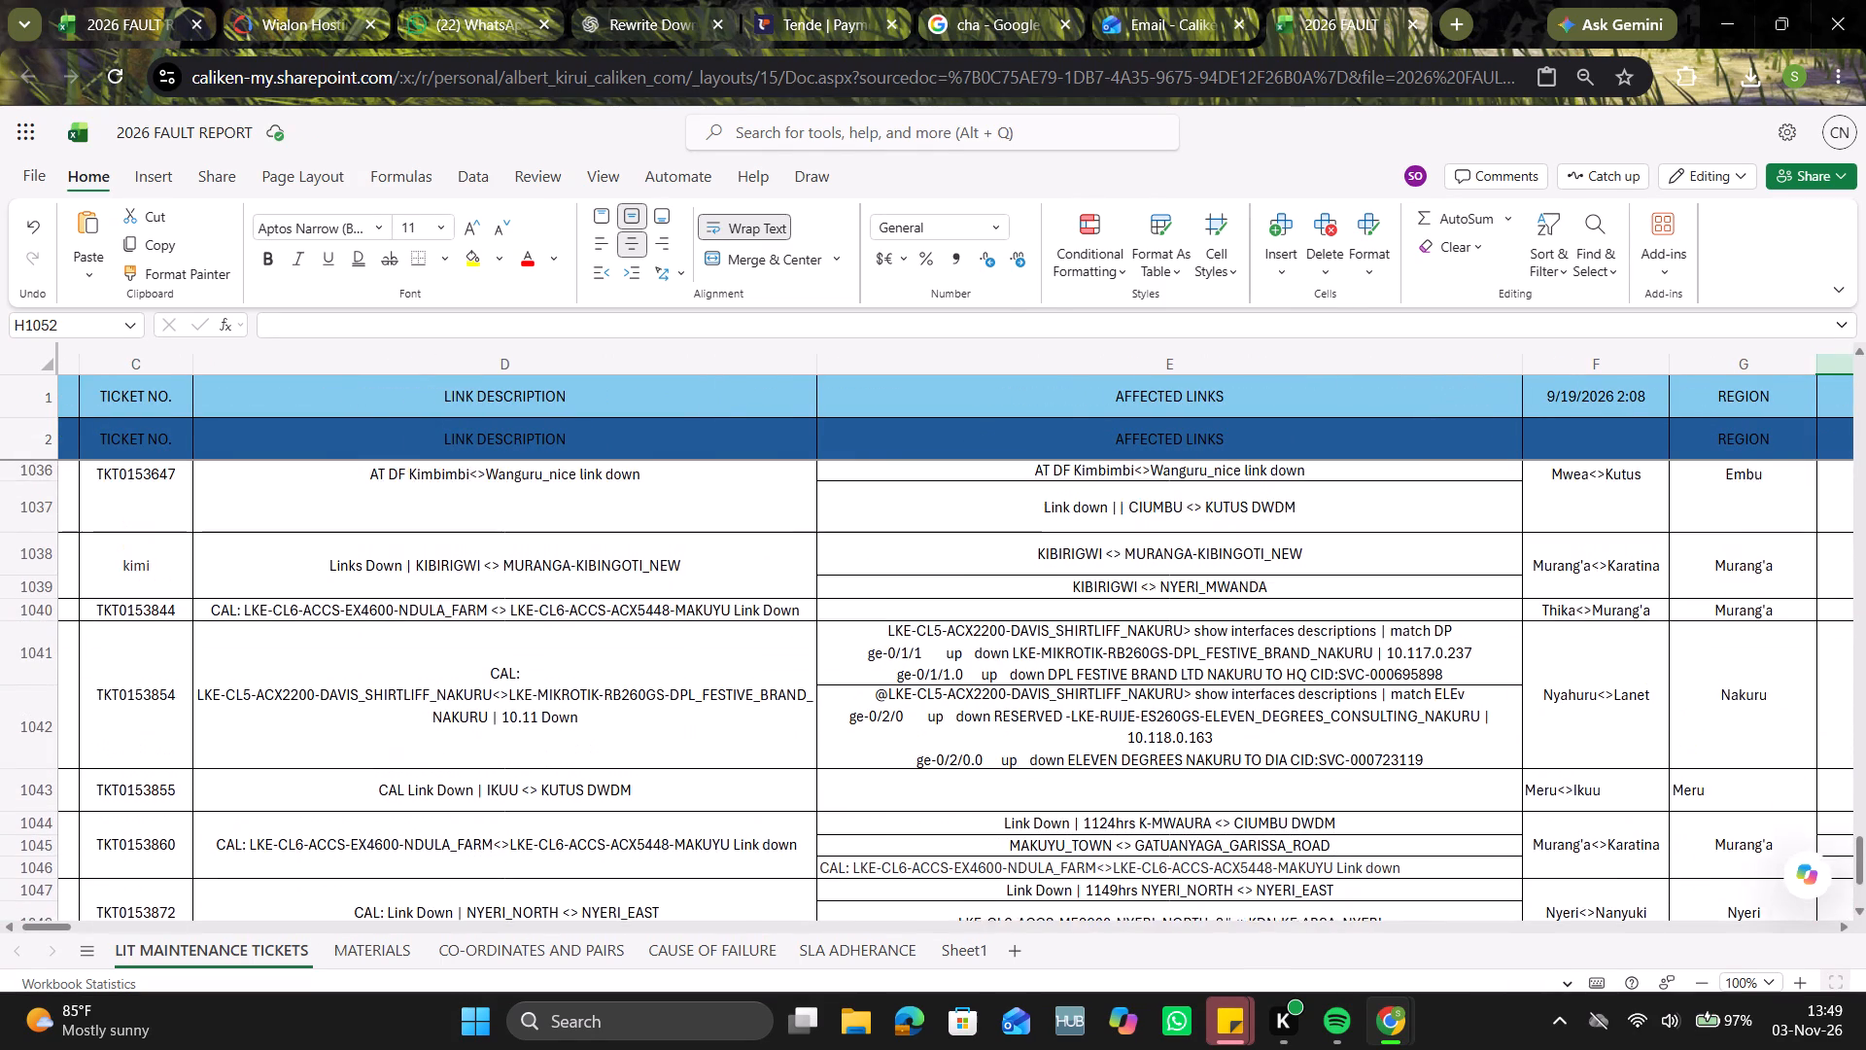
{"action": "scroll", "coordinate": [645, 791], "scroll_direction": "up", "scroll_amount": 2}
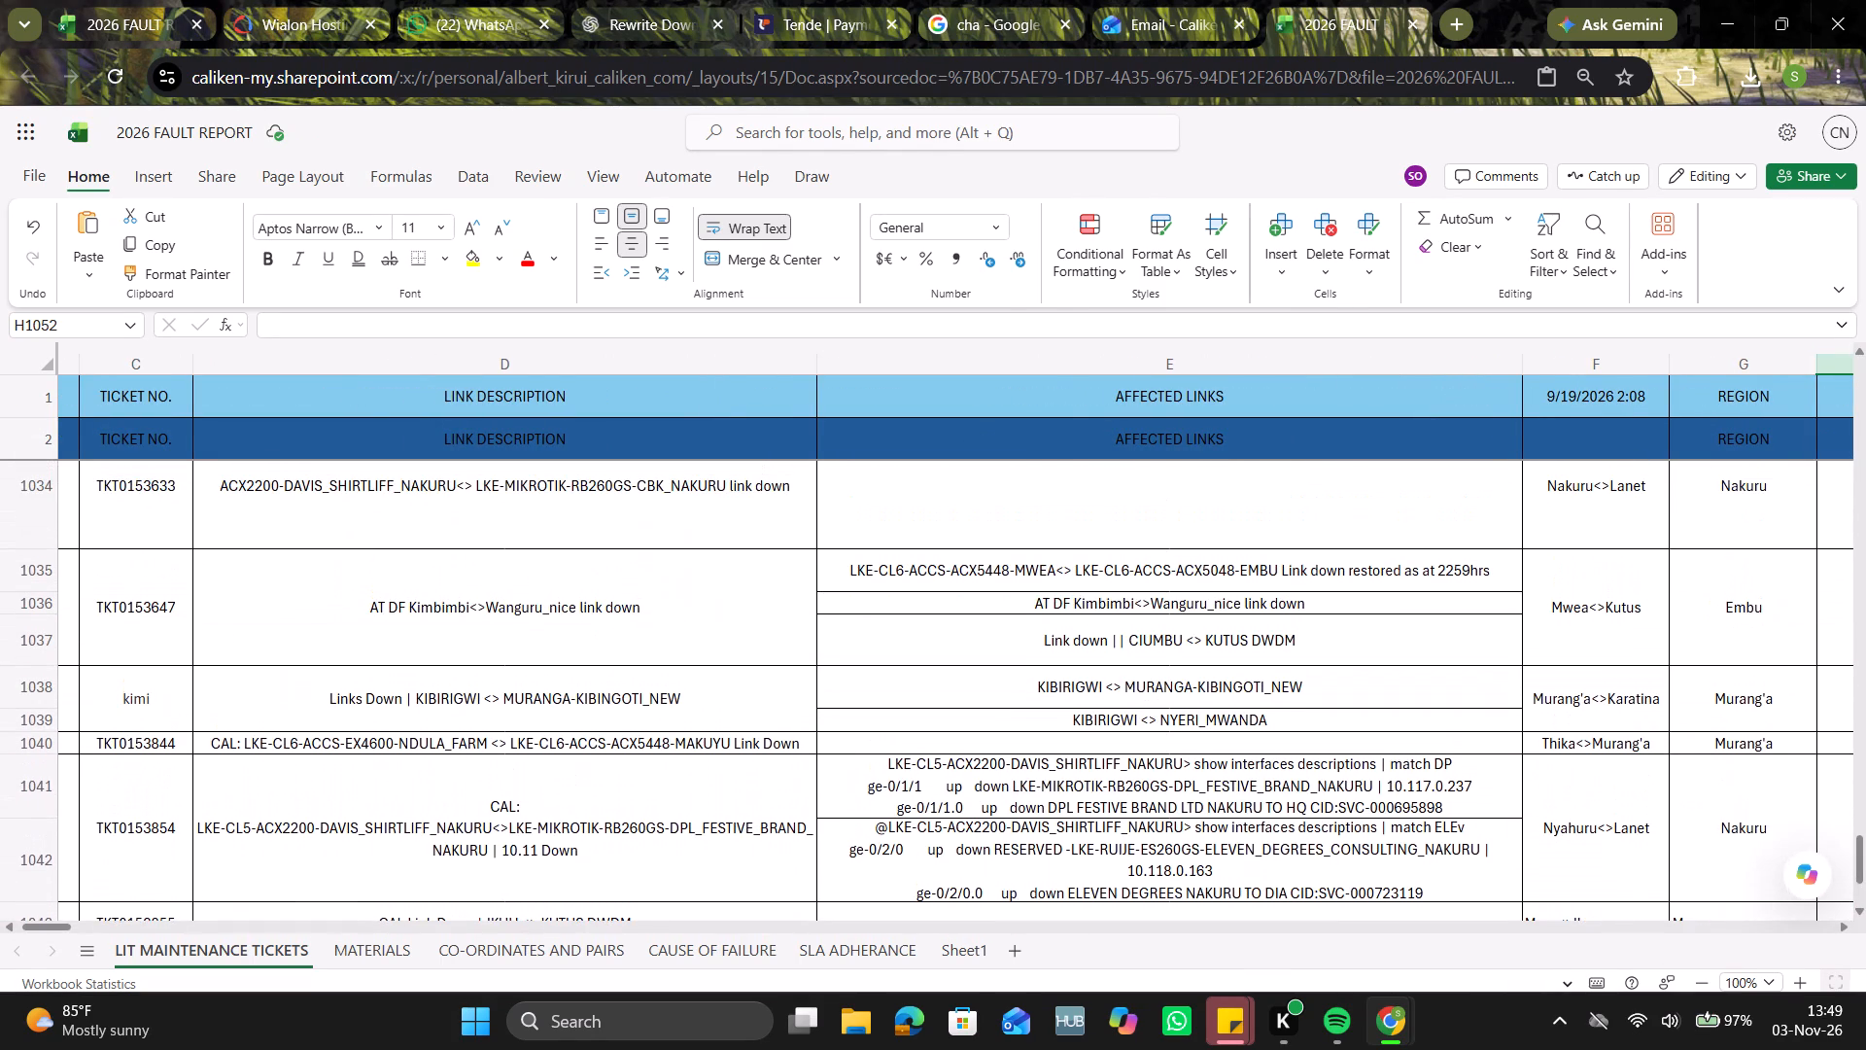
{"action": "scroll", "coordinate": [645, 791], "scroll_direction": "up", "scroll_amount": 2}
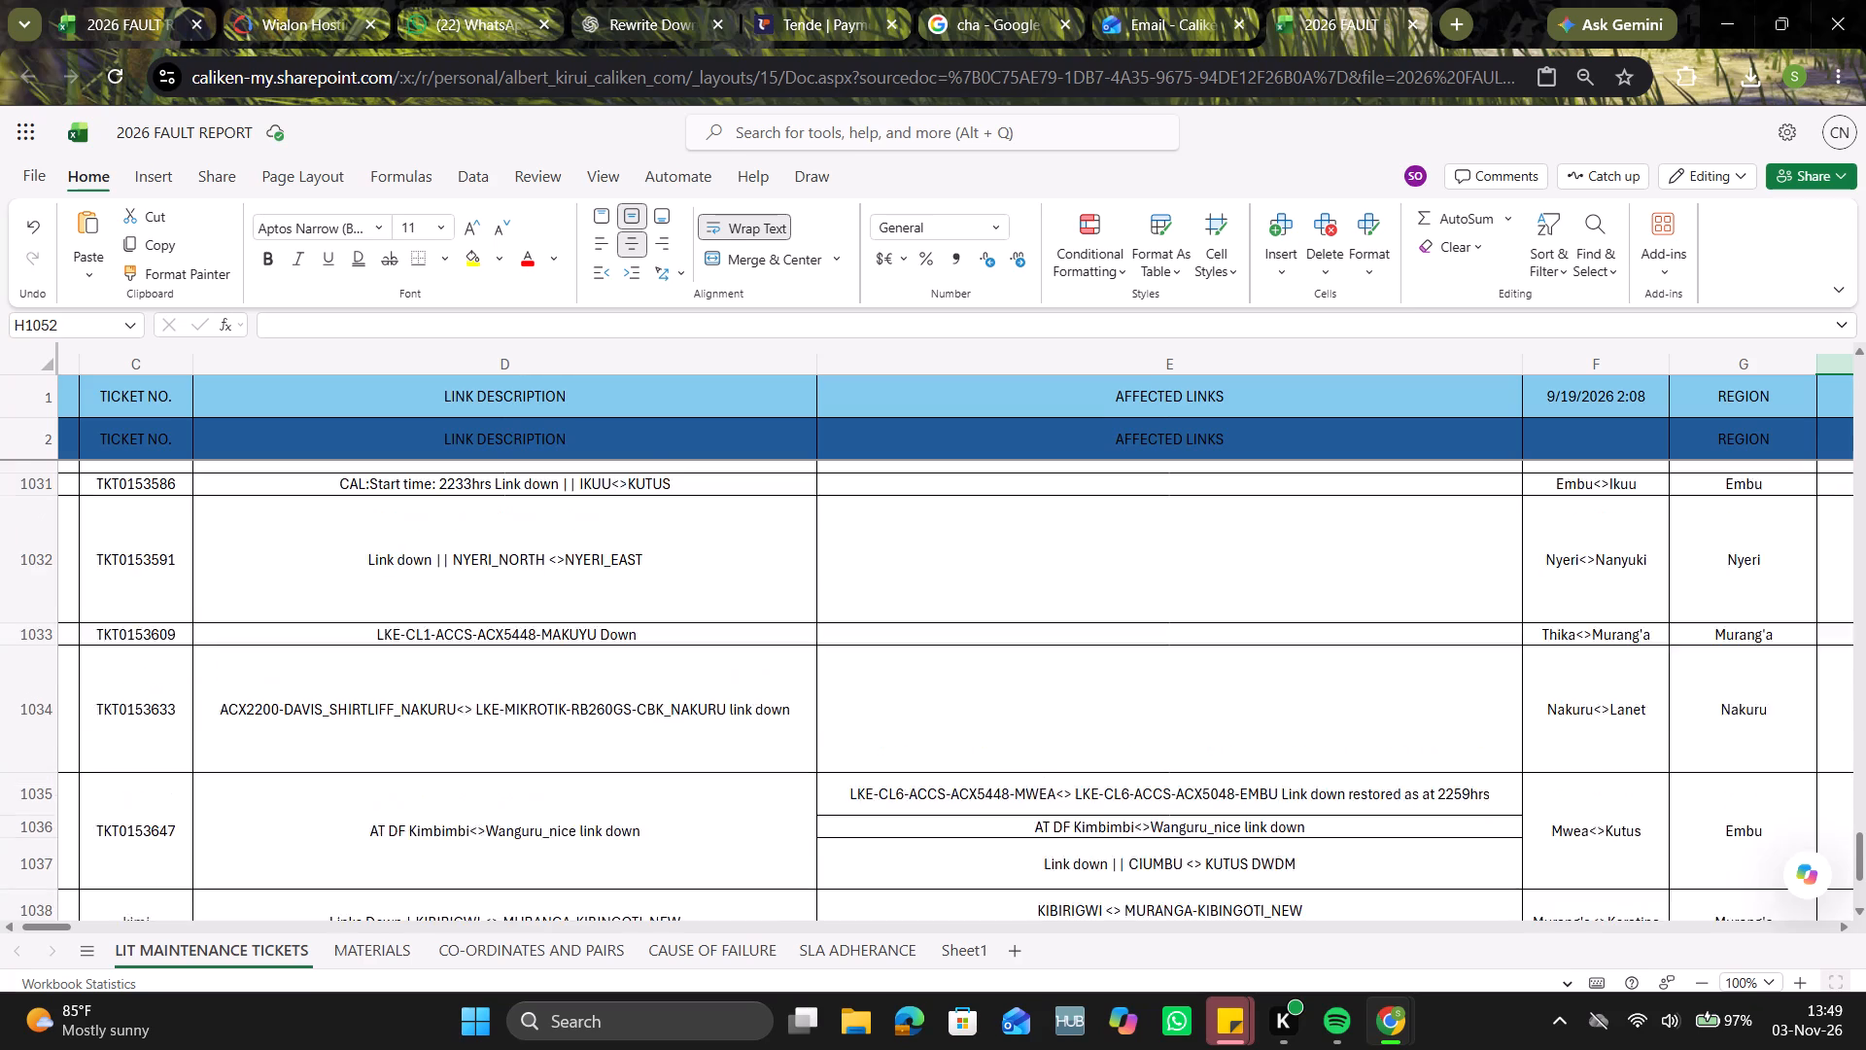
{"action": "scroll", "coordinate": [645, 791], "scroll_direction": "up", "scroll_amount": 3}
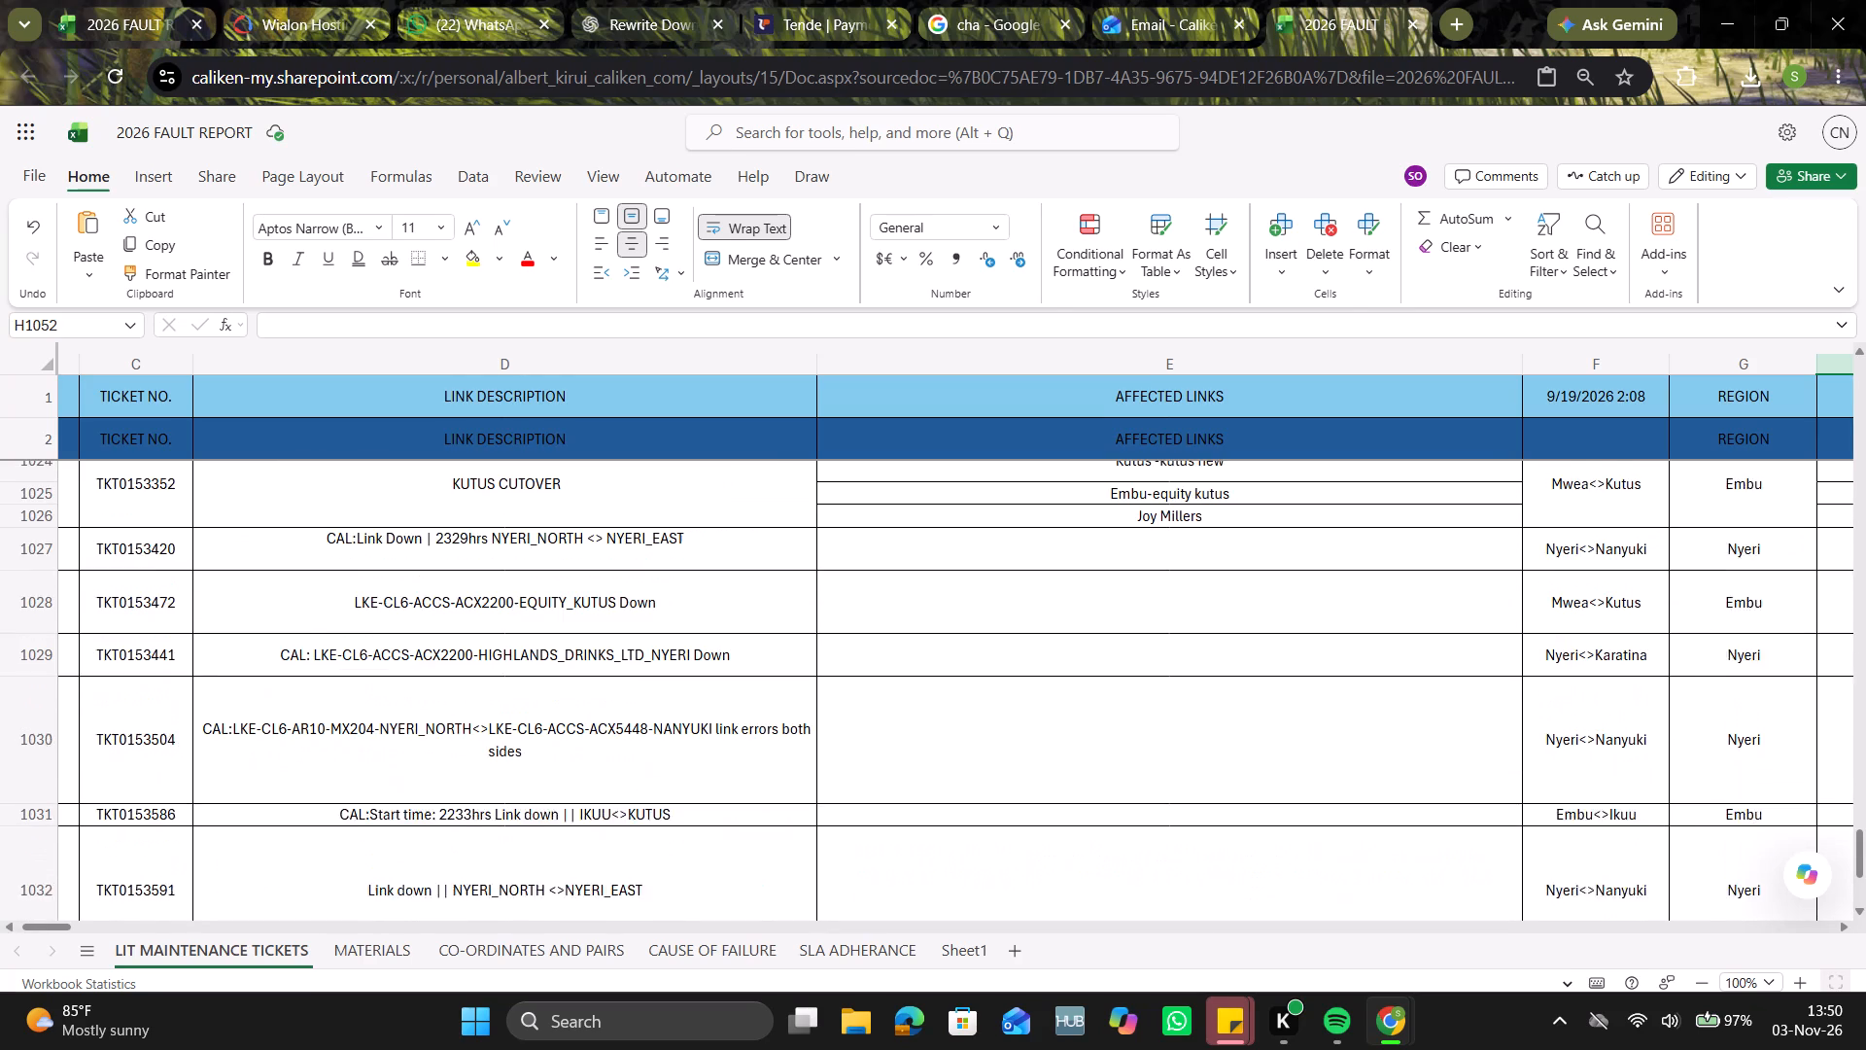
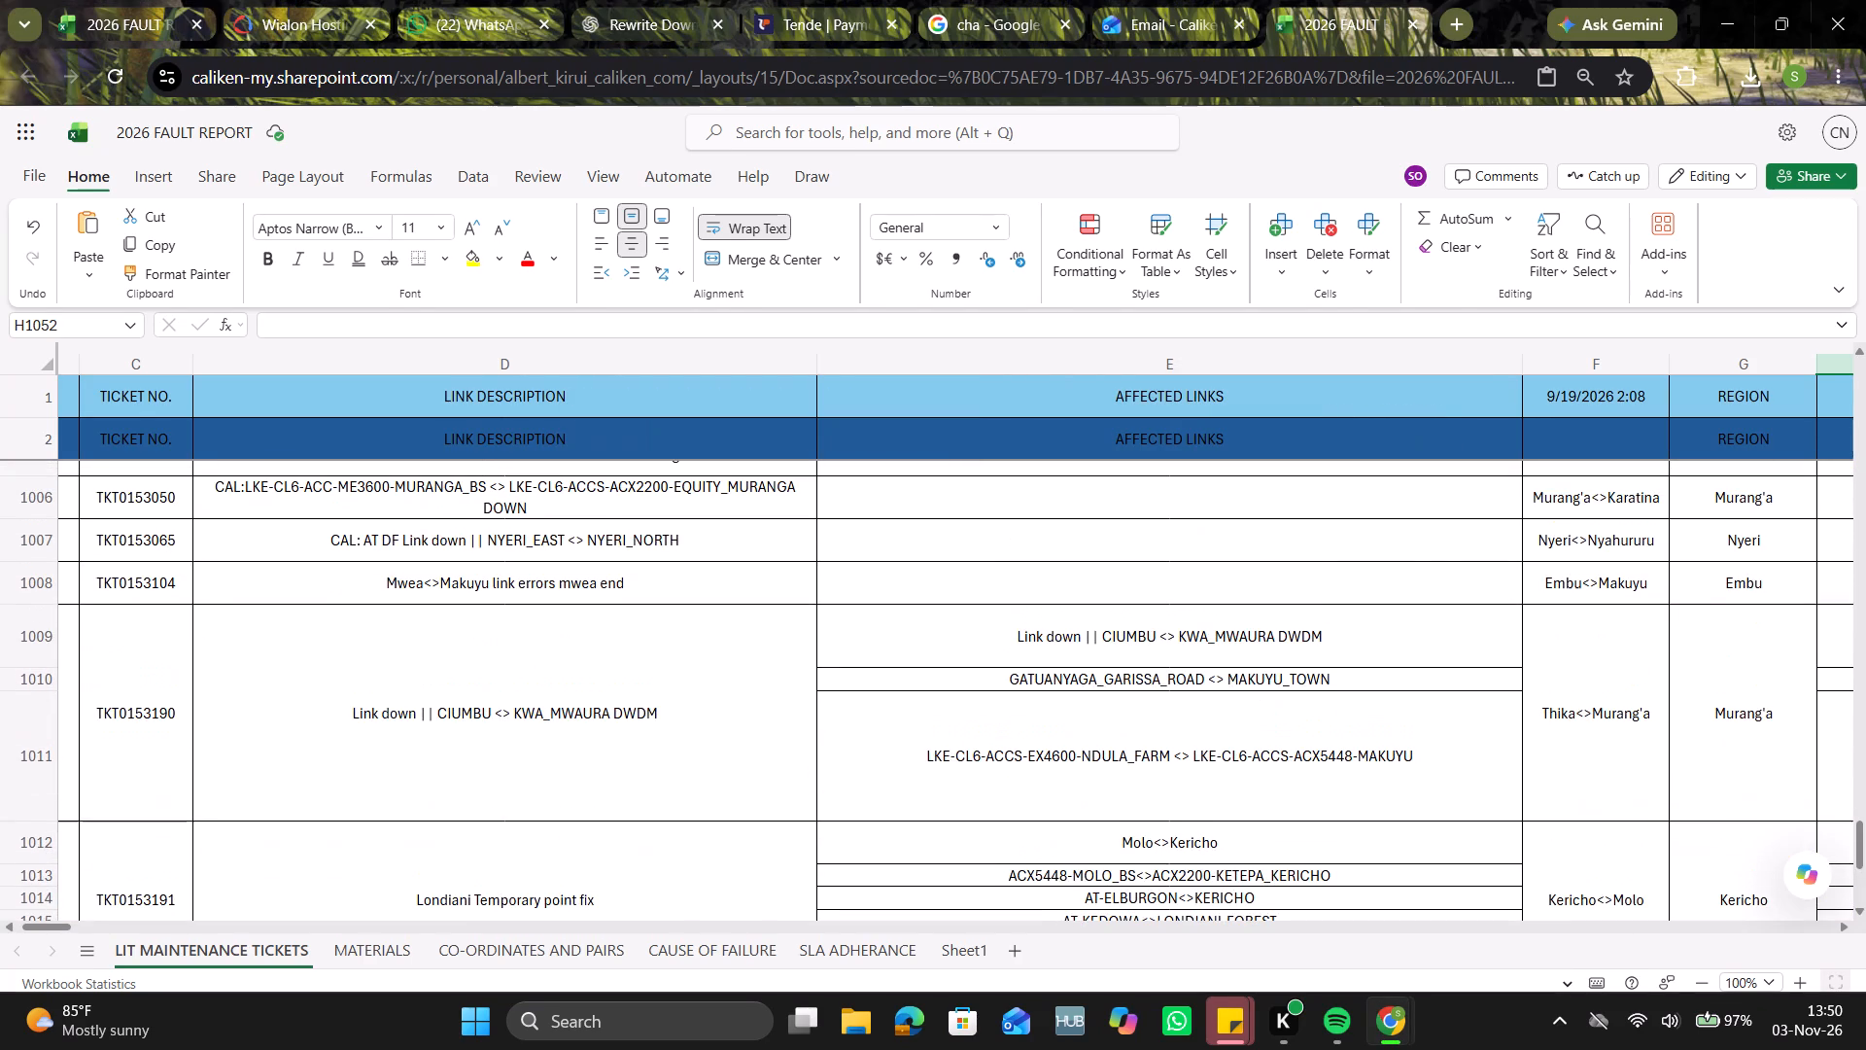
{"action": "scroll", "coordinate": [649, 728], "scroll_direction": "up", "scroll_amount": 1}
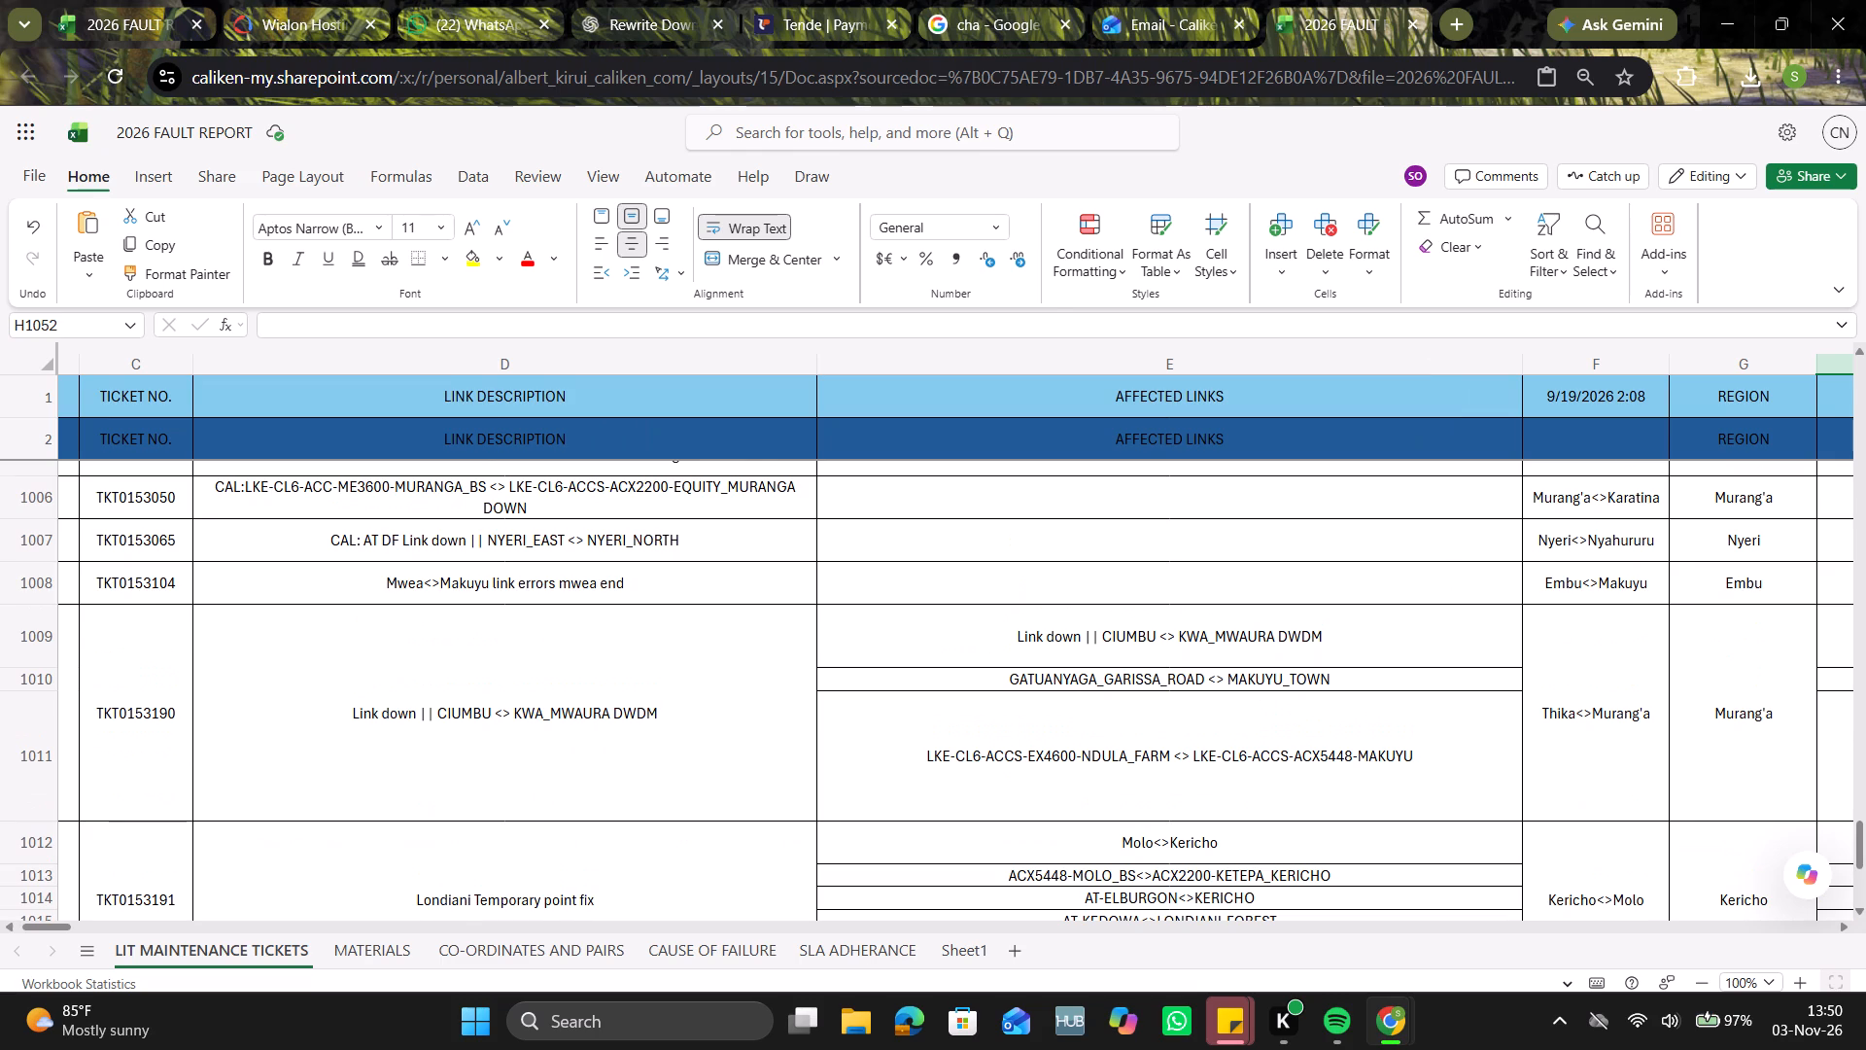
{"action": "scroll", "coordinate": [649, 728], "scroll_direction": "up", "scroll_amount": 1}
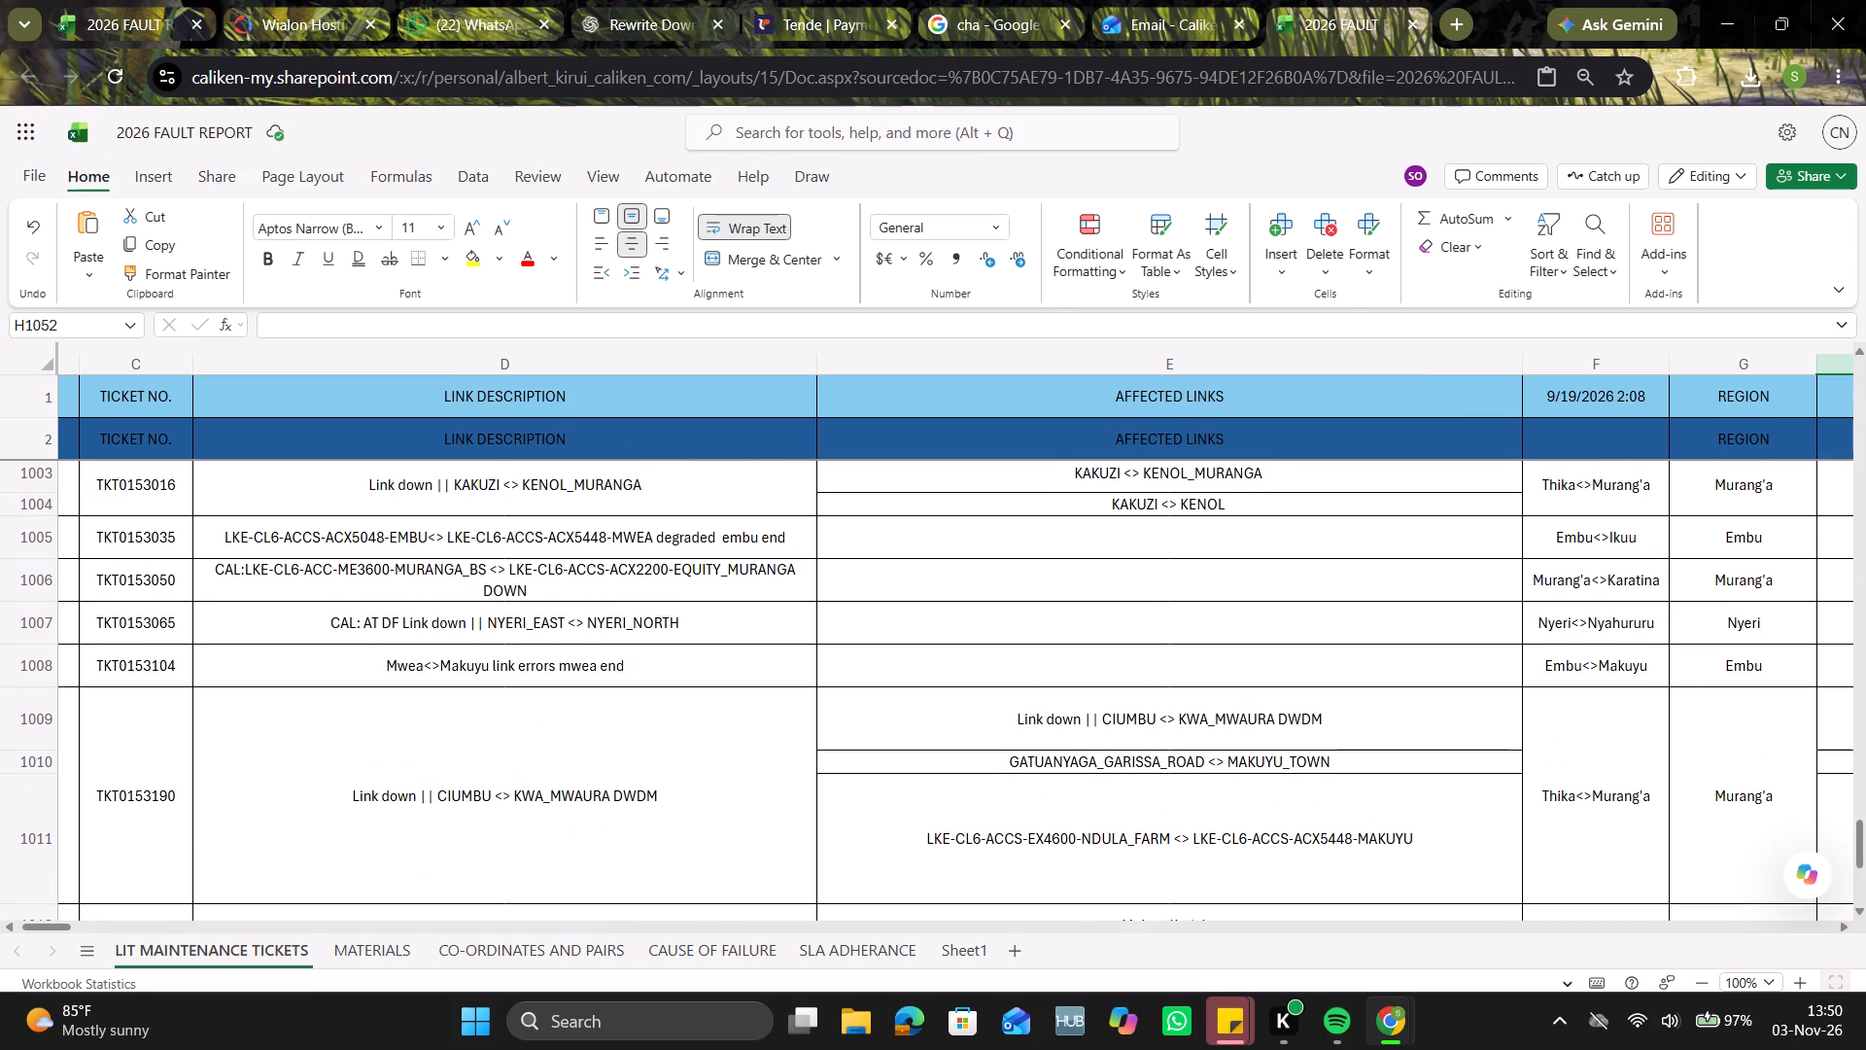
{"action": "scroll", "coordinate": [649, 728], "scroll_direction": "up", "scroll_amount": 3}
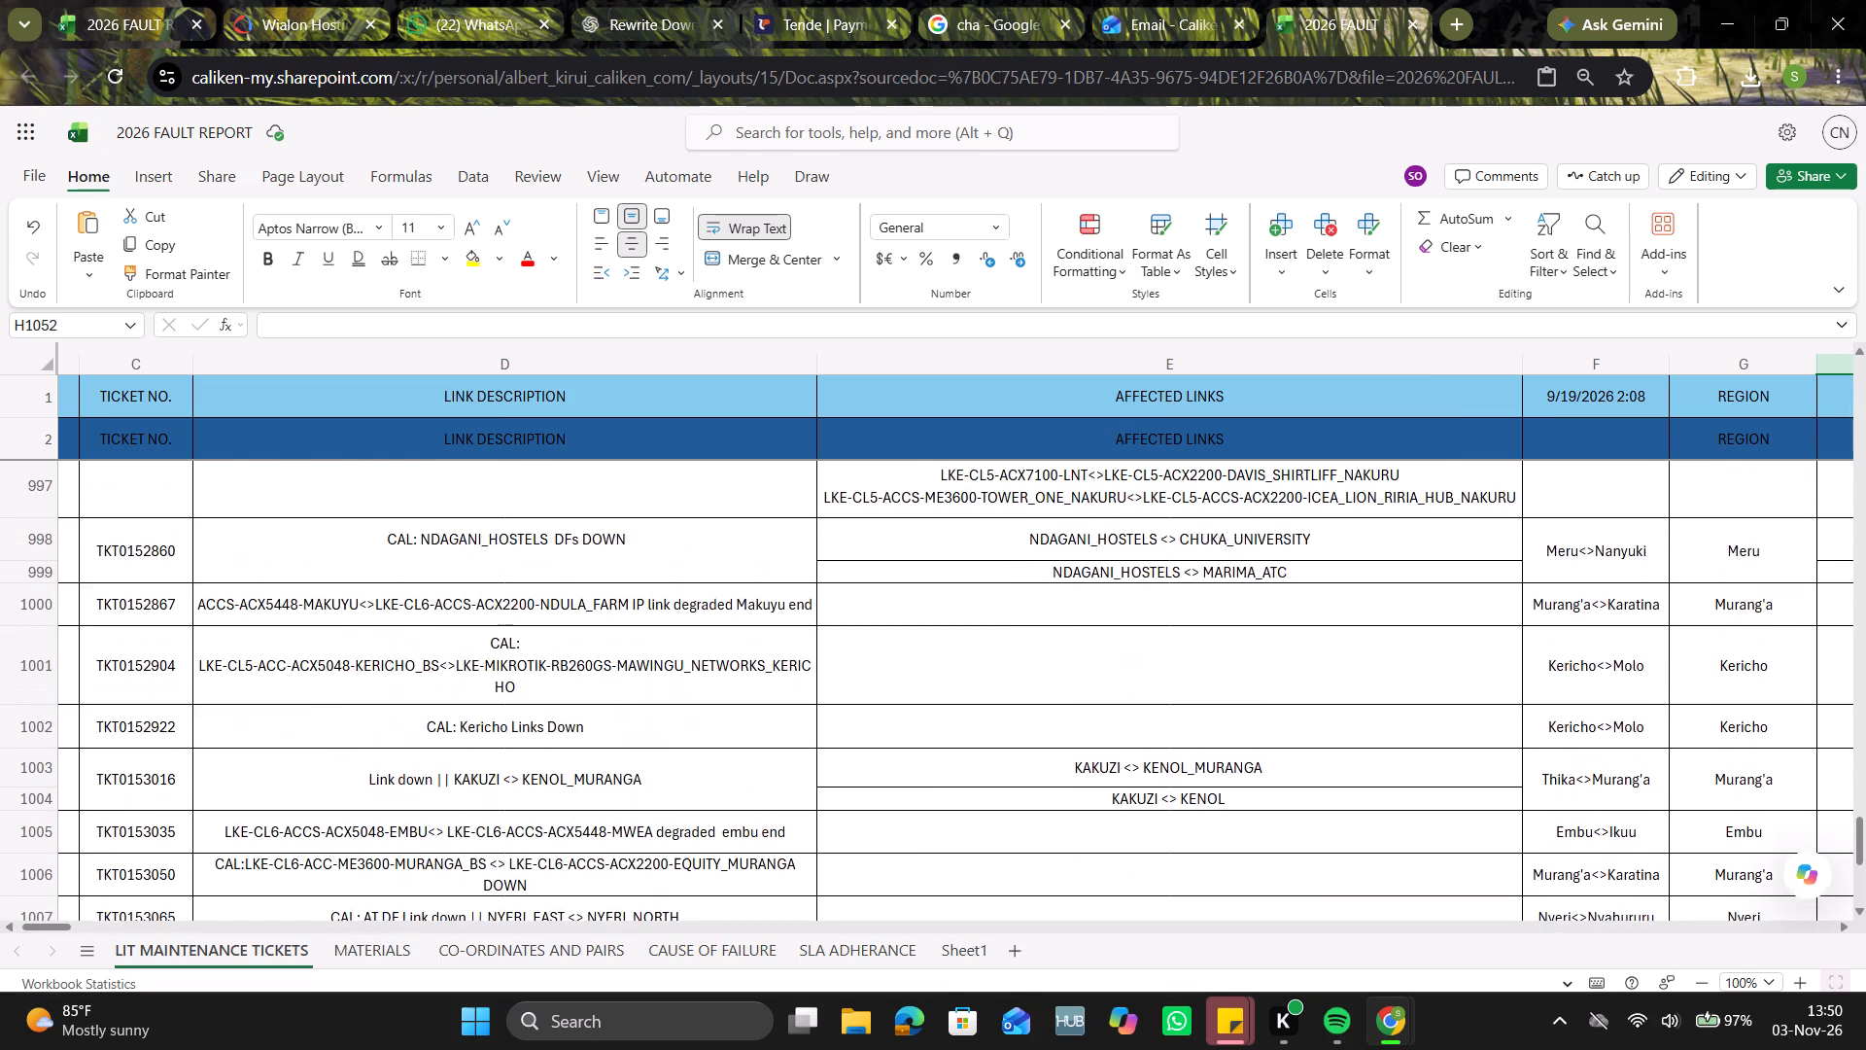
{"action": "scroll", "coordinate": [649, 728], "scroll_direction": "up", "scroll_amount": 2}
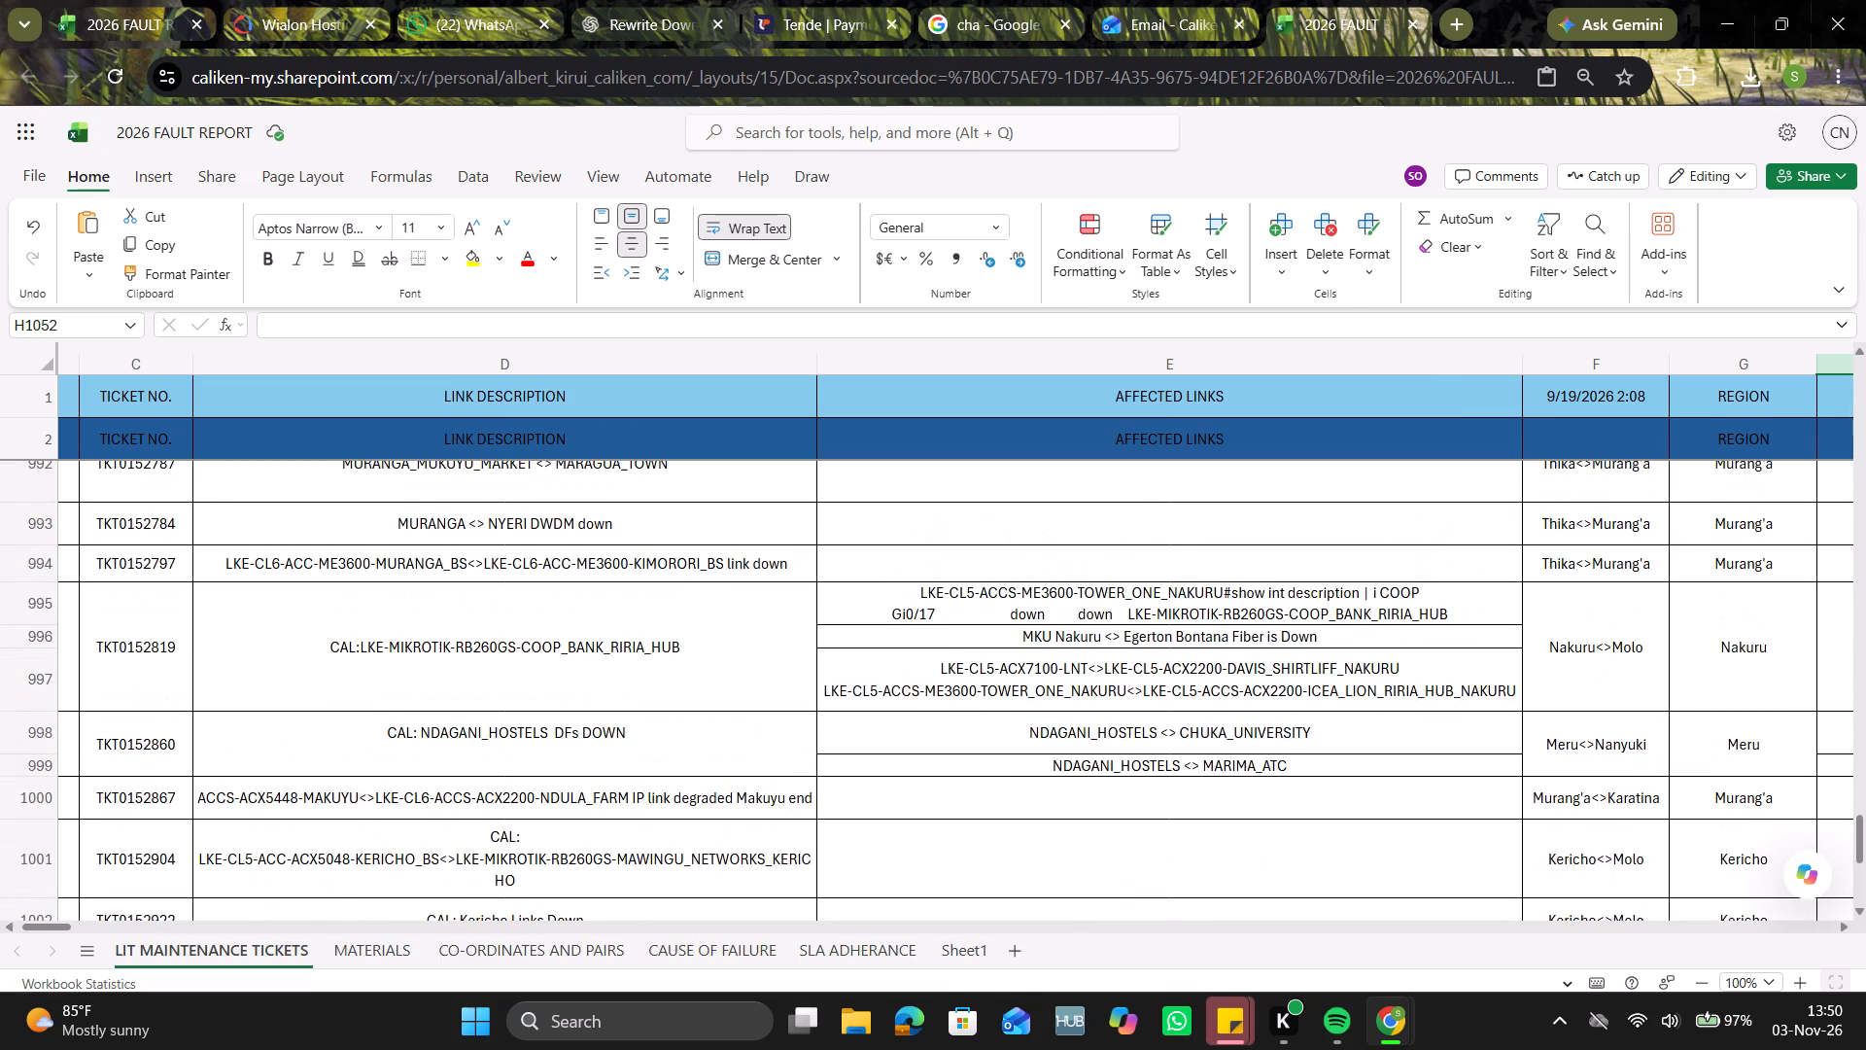
{"action": "scroll", "coordinate": [649, 728], "scroll_direction": "up", "scroll_amount": 3}
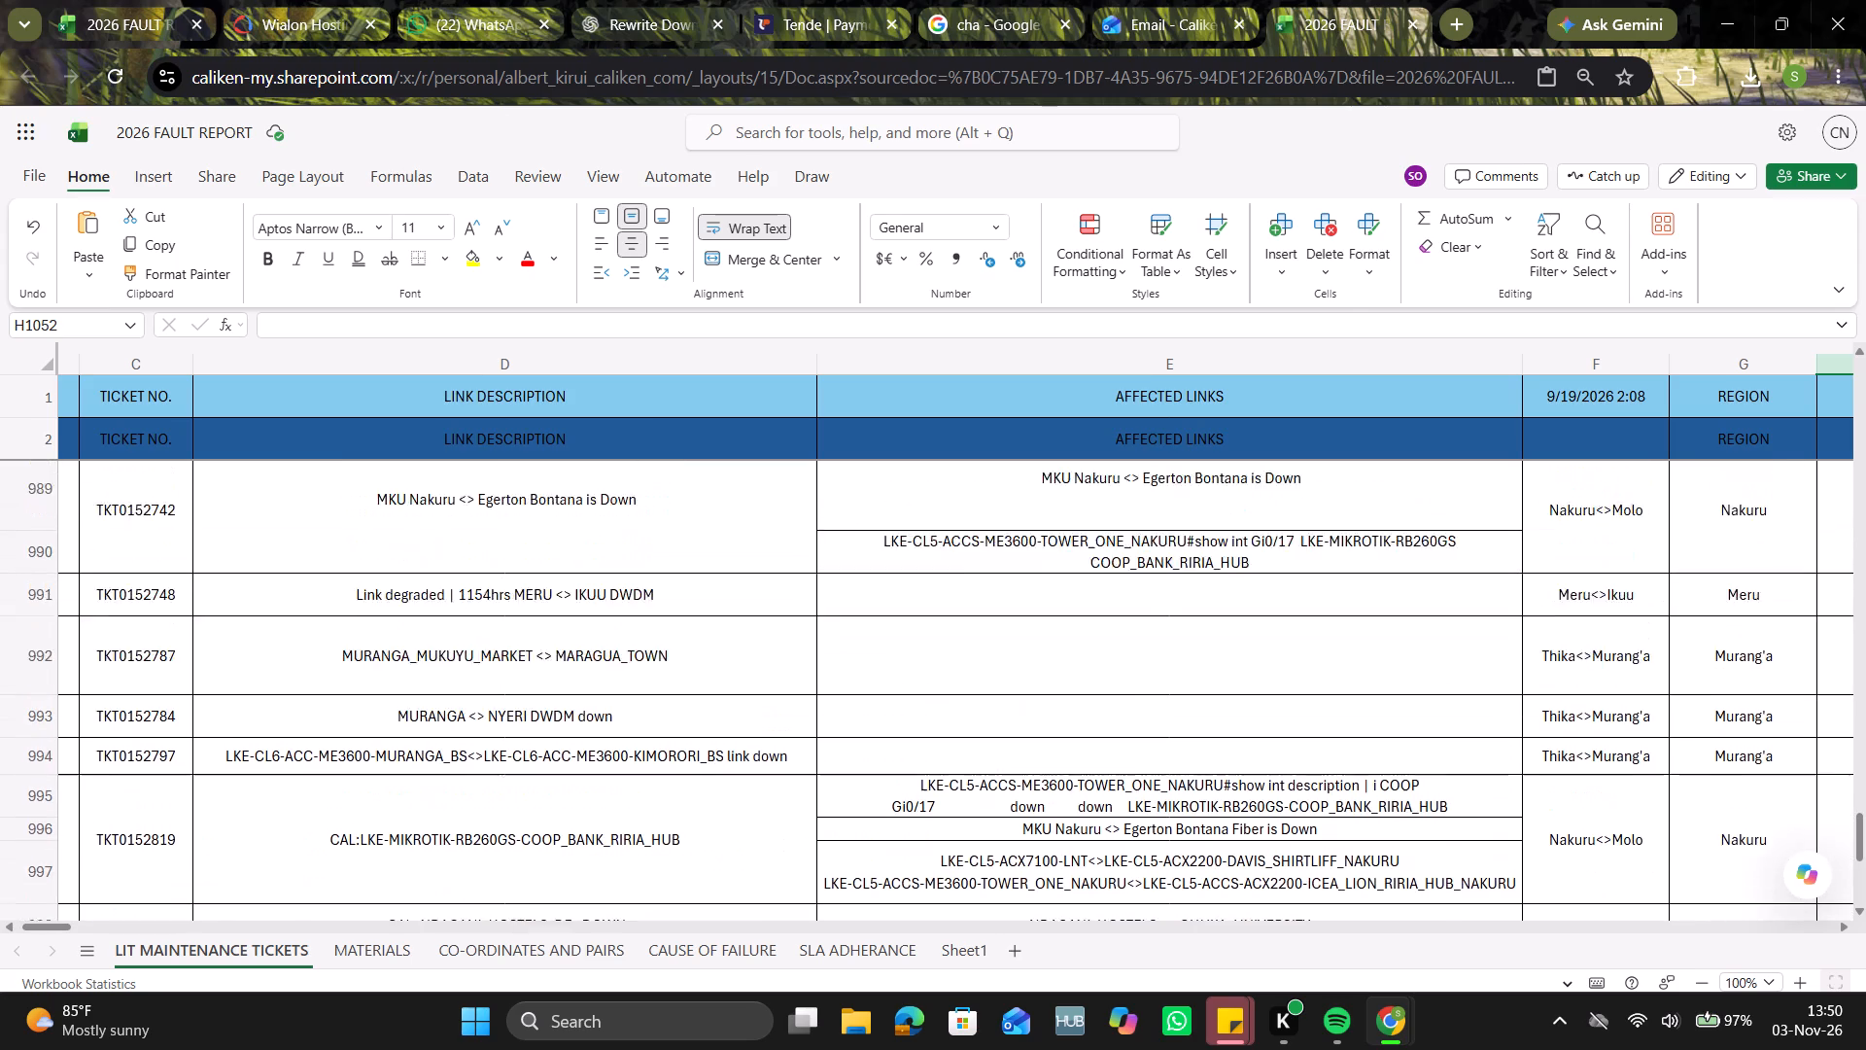
{"action": "scroll", "coordinate": [649, 728], "scroll_direction": "up", "scroll_amount": 3}
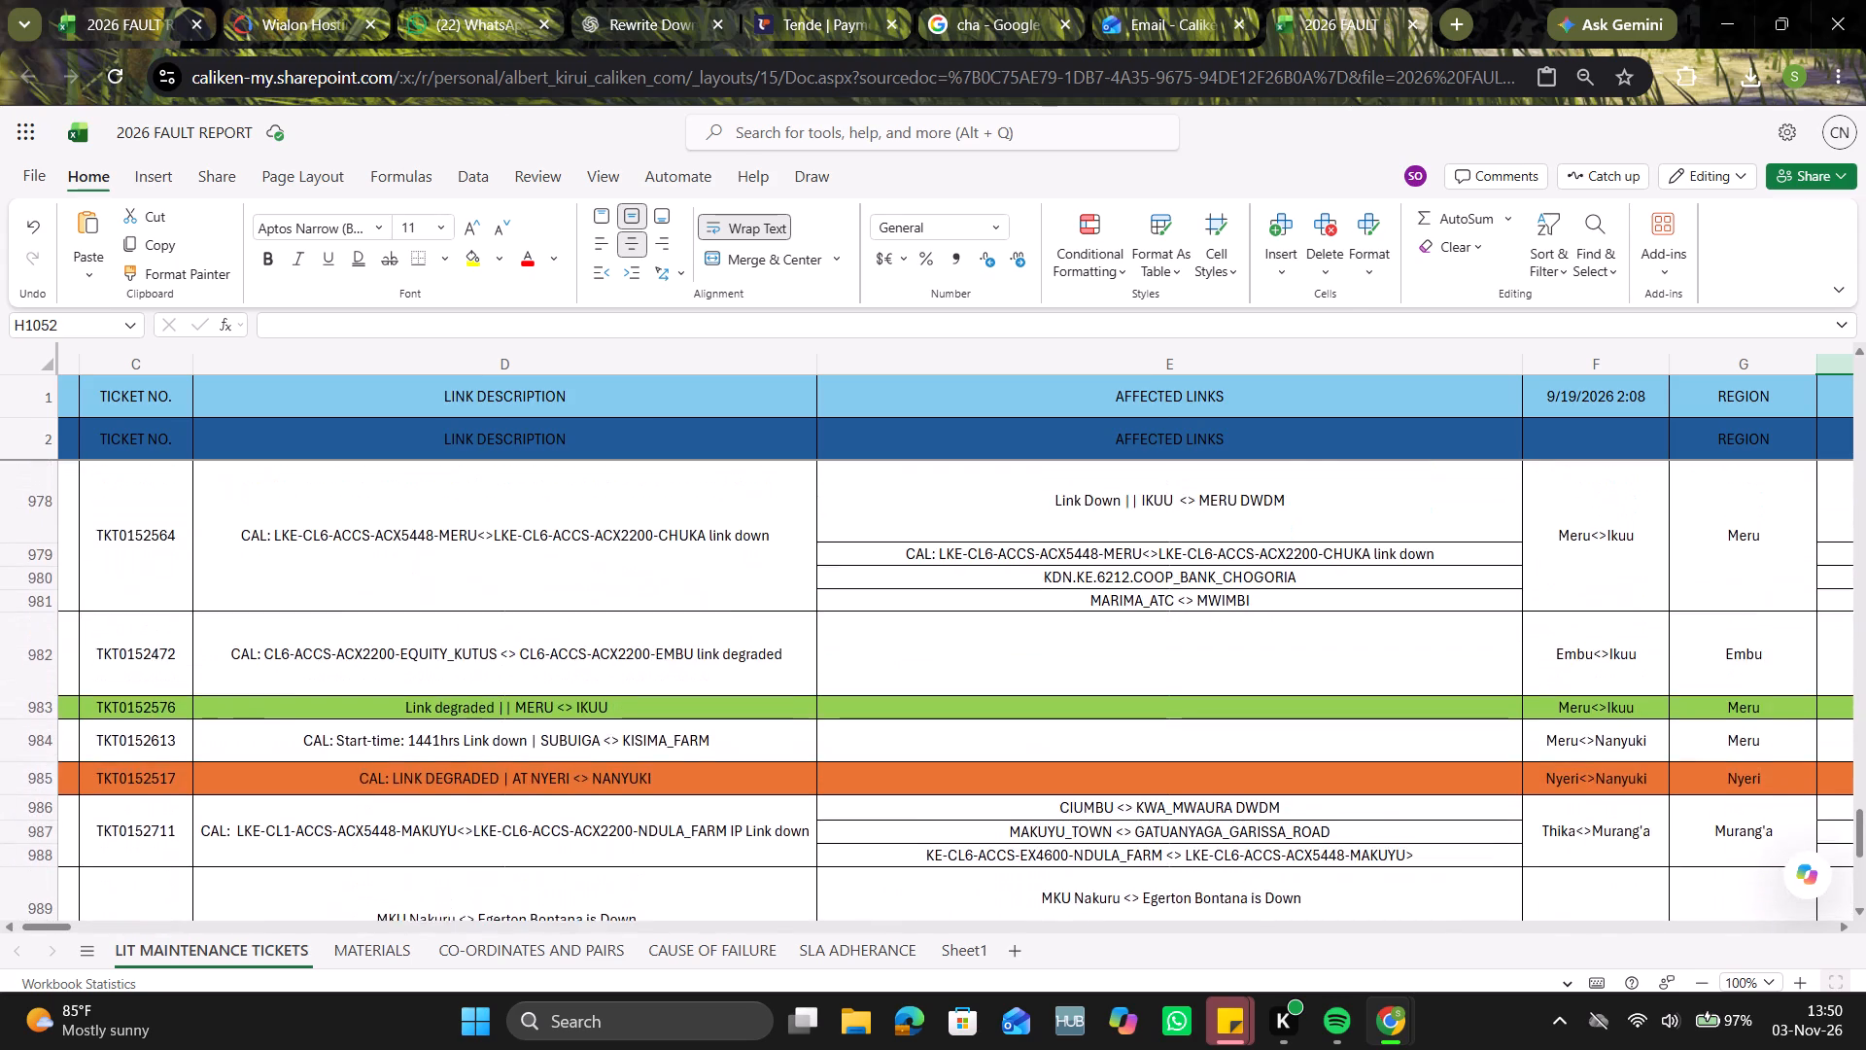
{"action": "scroll", "coordinate": [649, 728], "scroll_direction": "up", "scroll_amount": 3}
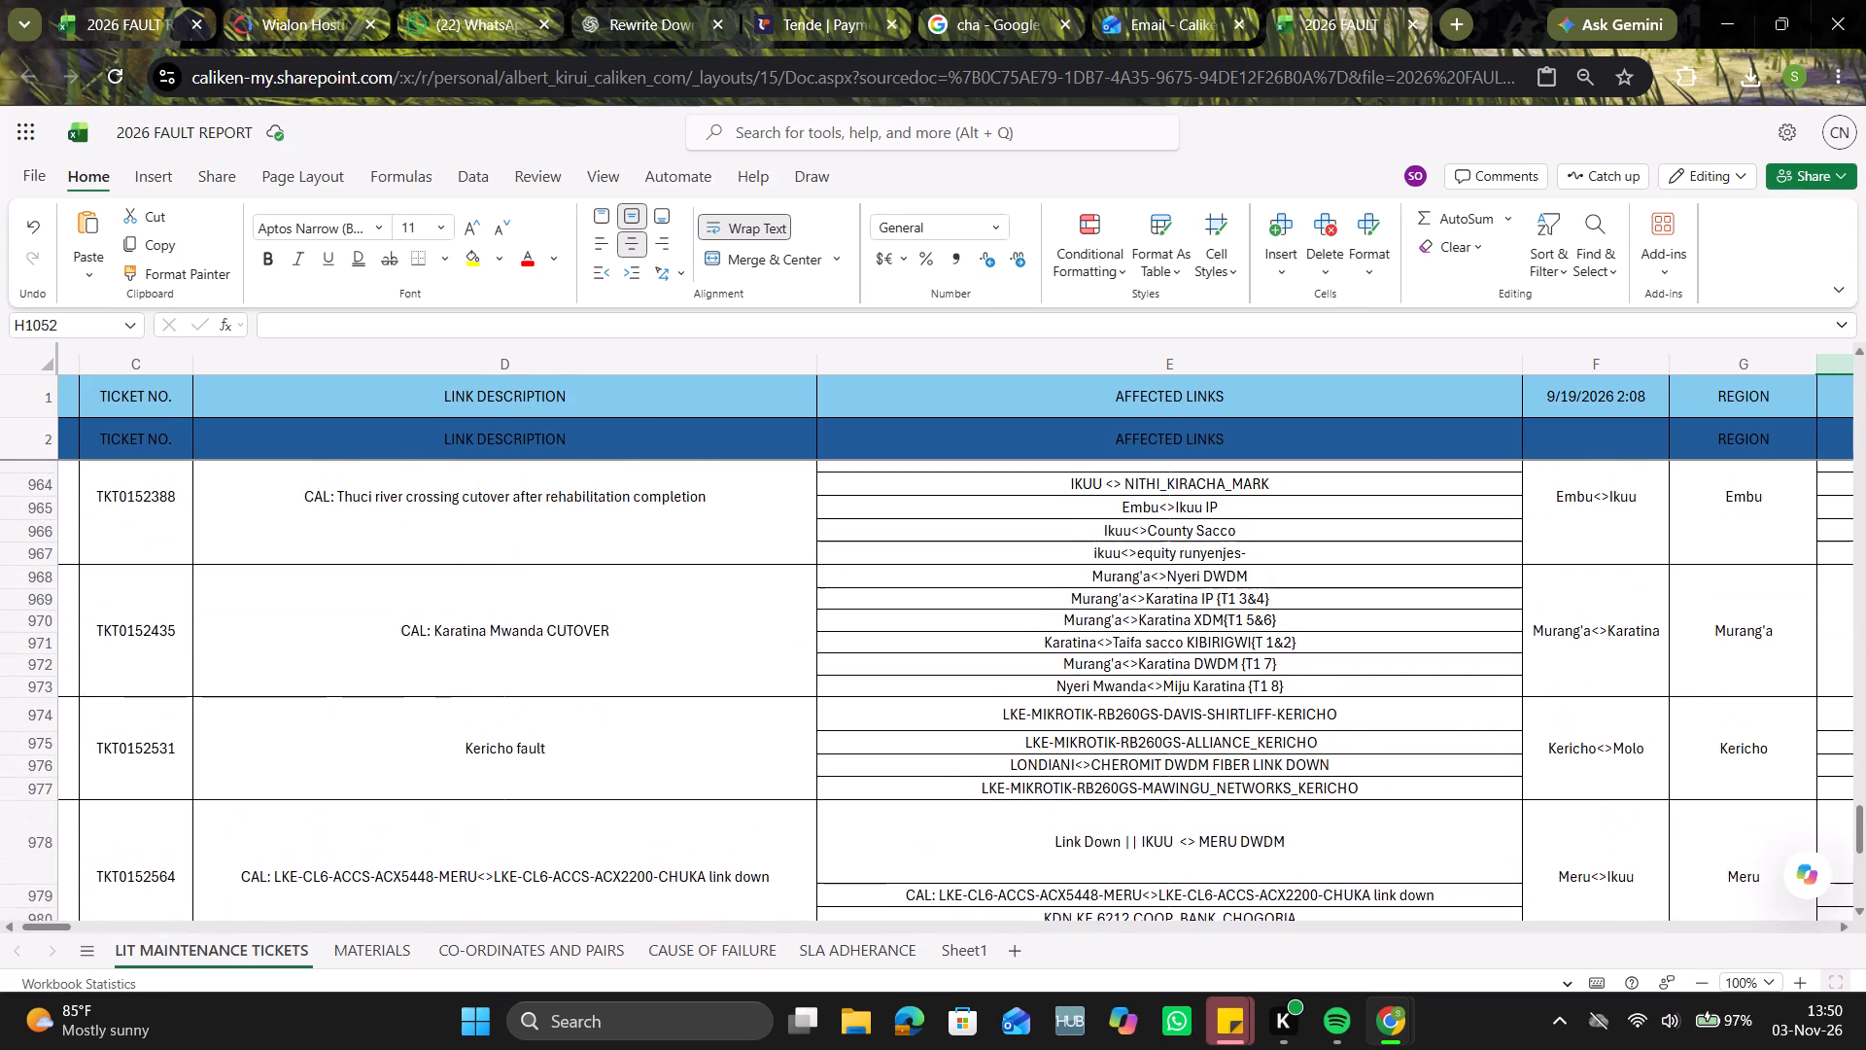
{"action": "scroll", "coordinate": [649, 728], "scroll_direction": "up", "scroll_amount": 2}
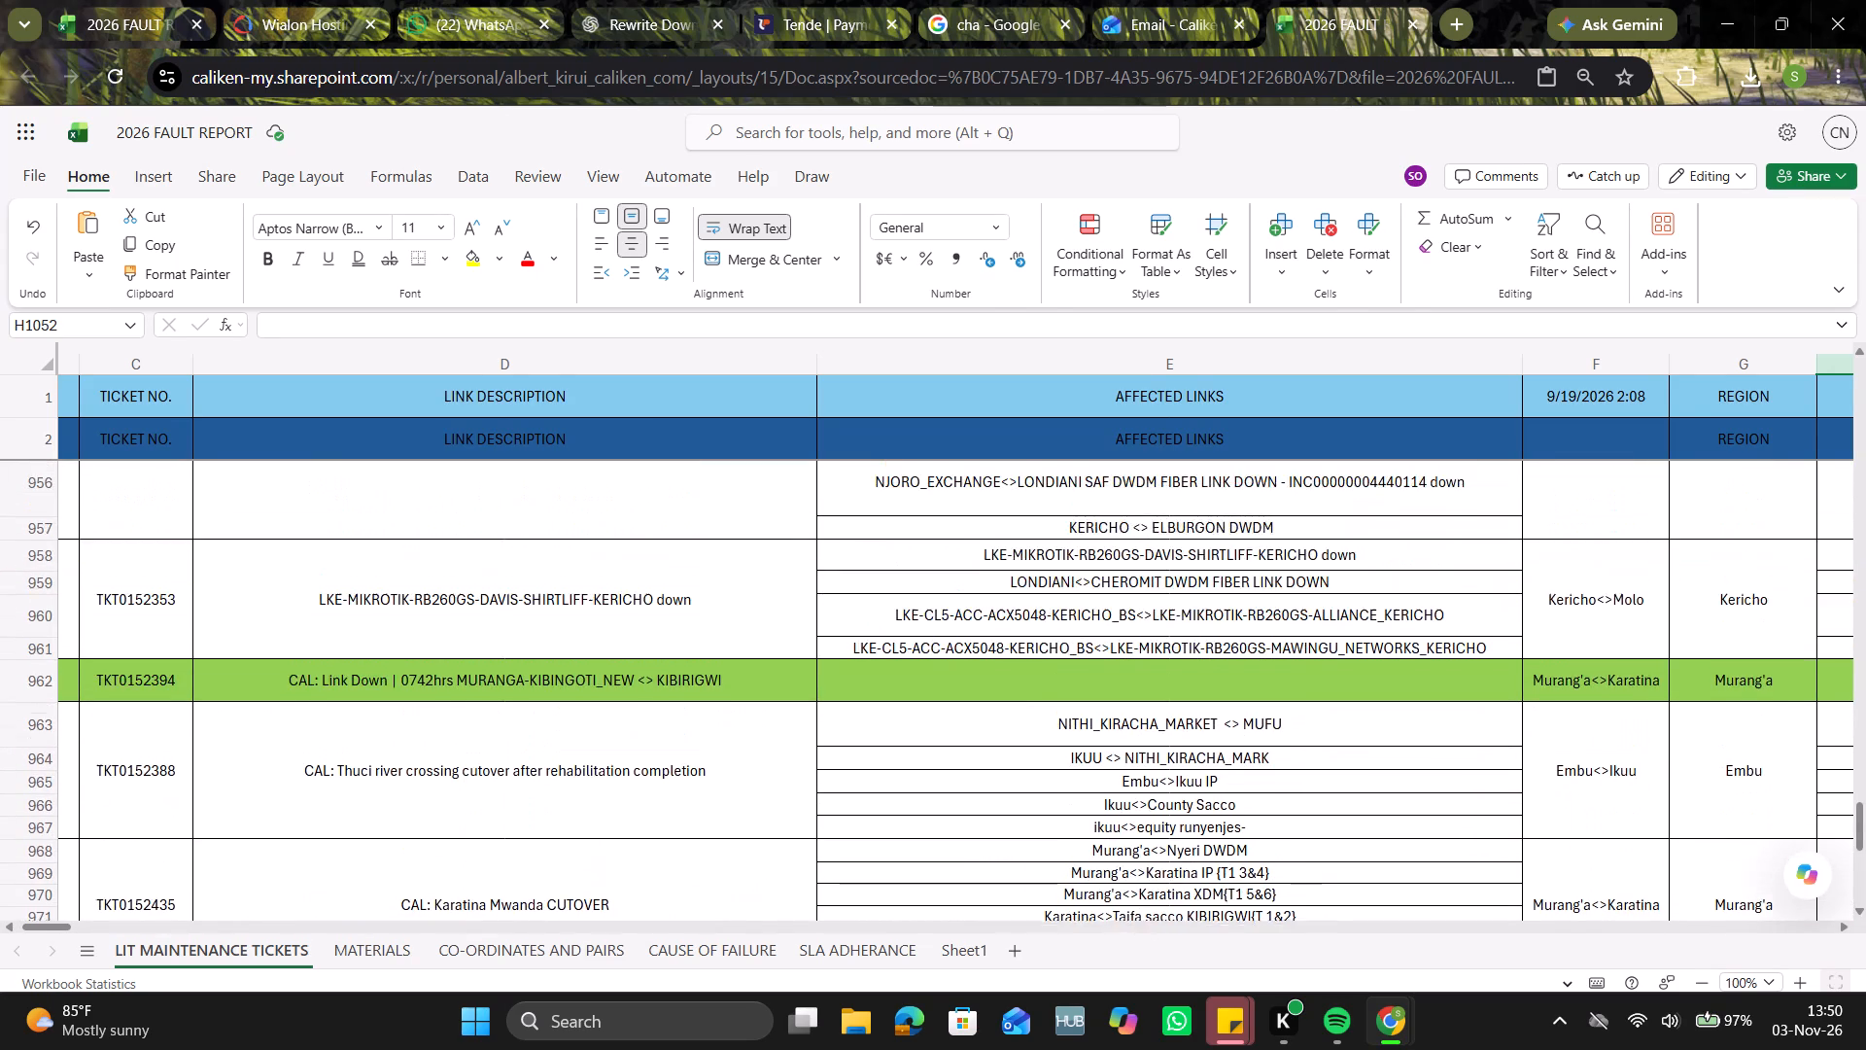
{"action": "scroll", "coordinate": [637, 708], "scroll_direction": "up", "scroll_amount": 4}
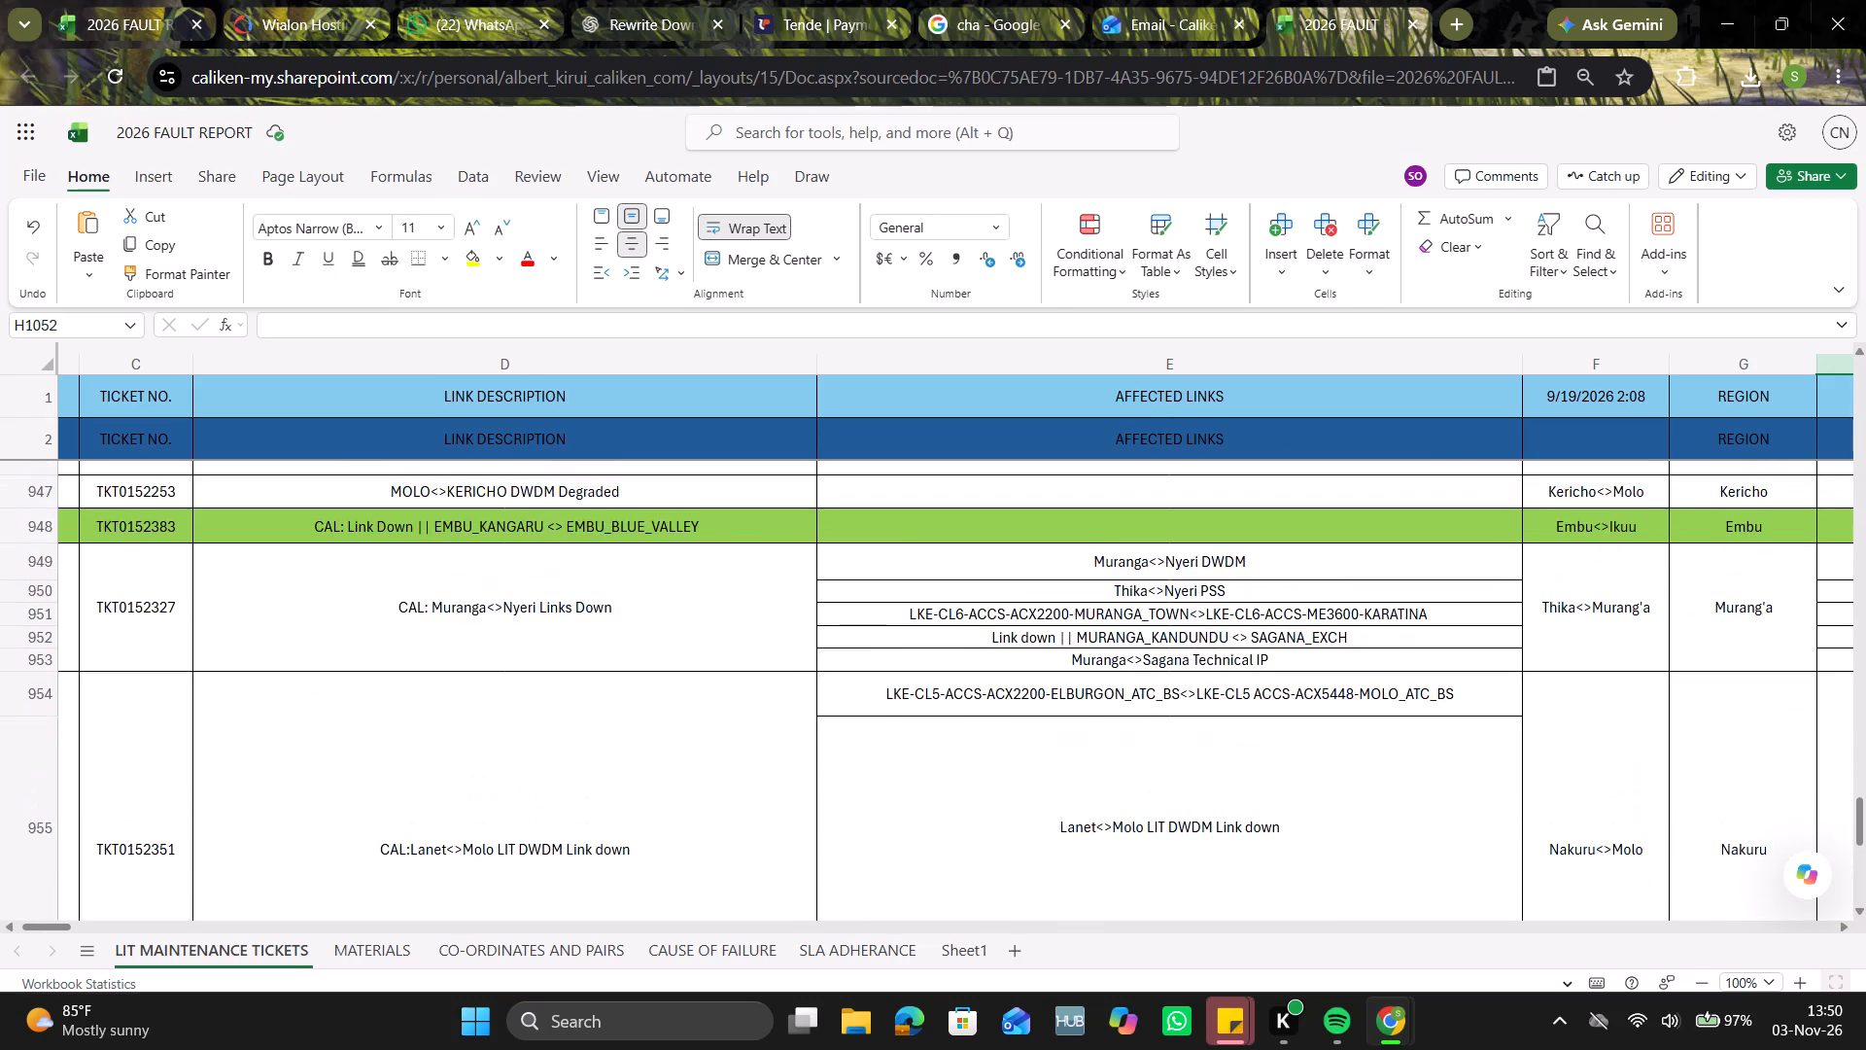
{"action": "scroll", "coordinate": [637, 708], "scroll_direction": "up", "scroll_amount": 3}
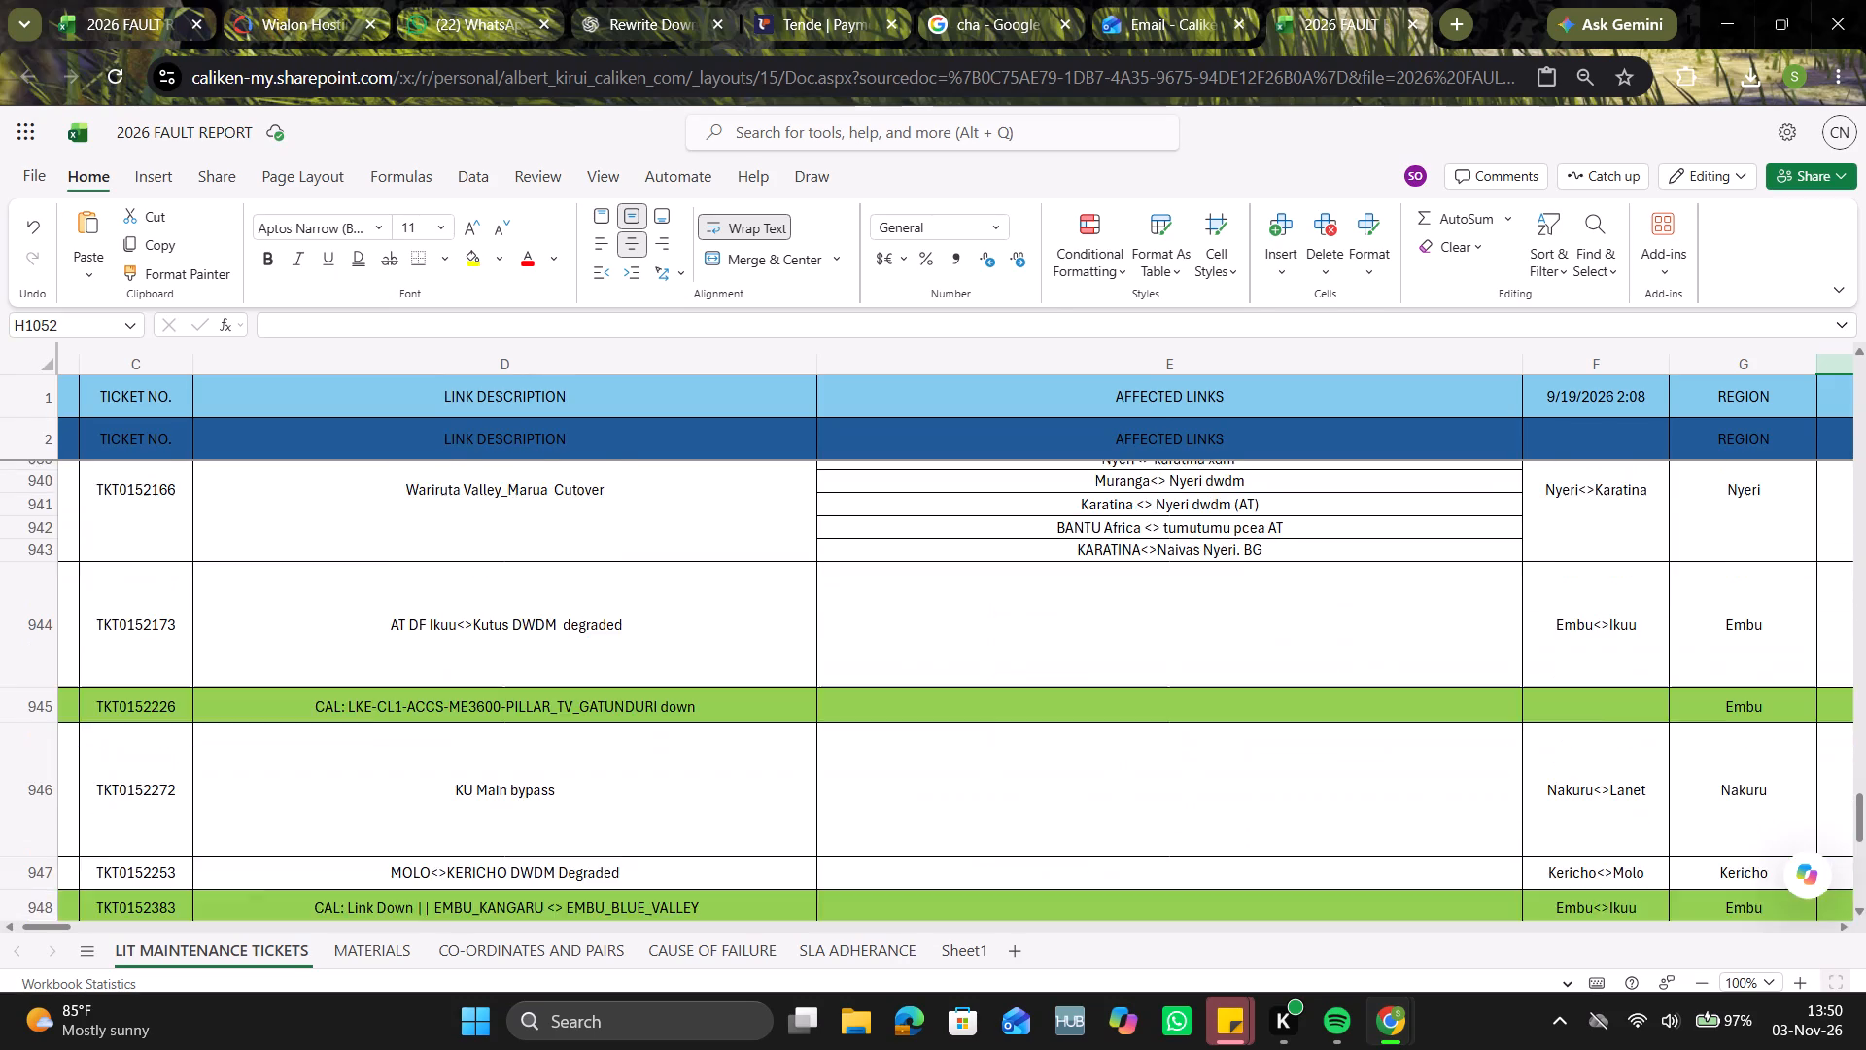
{"action": "scroll", "coordinate": [637, 708], "scroll_direction": "up", "scroll_amount": 4}
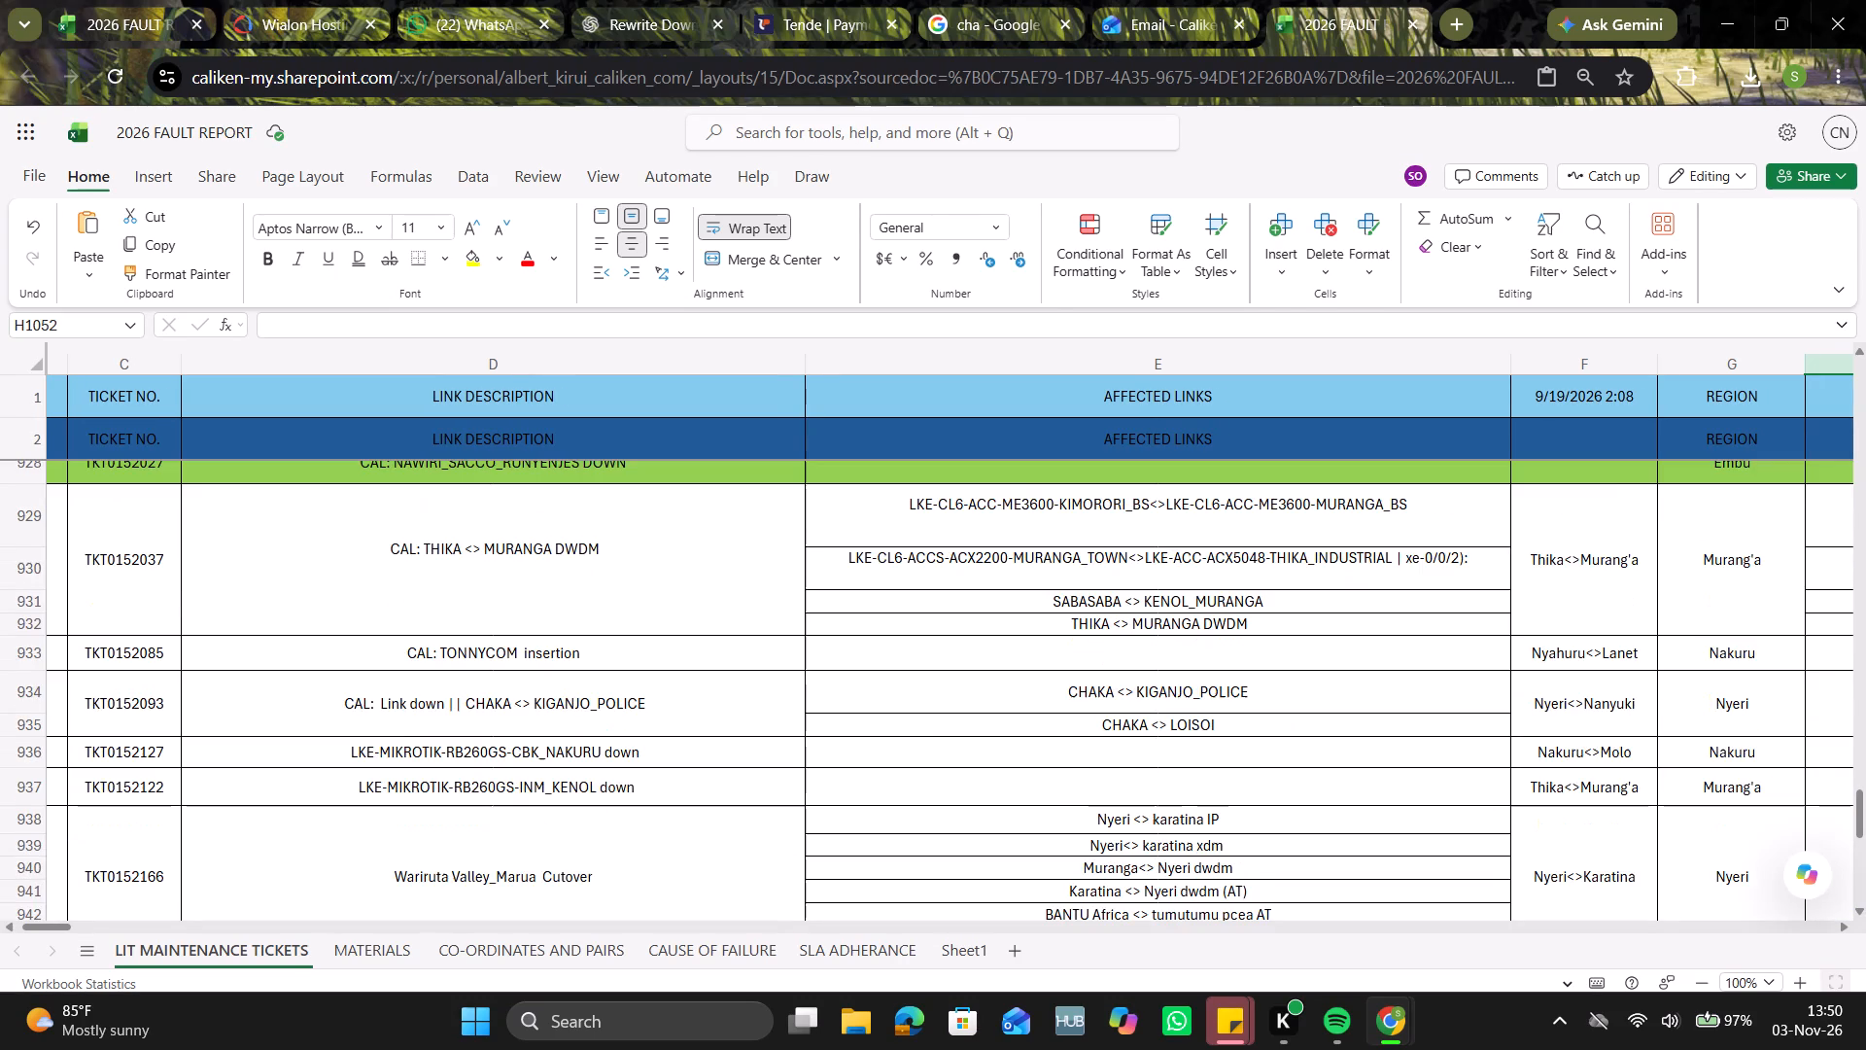
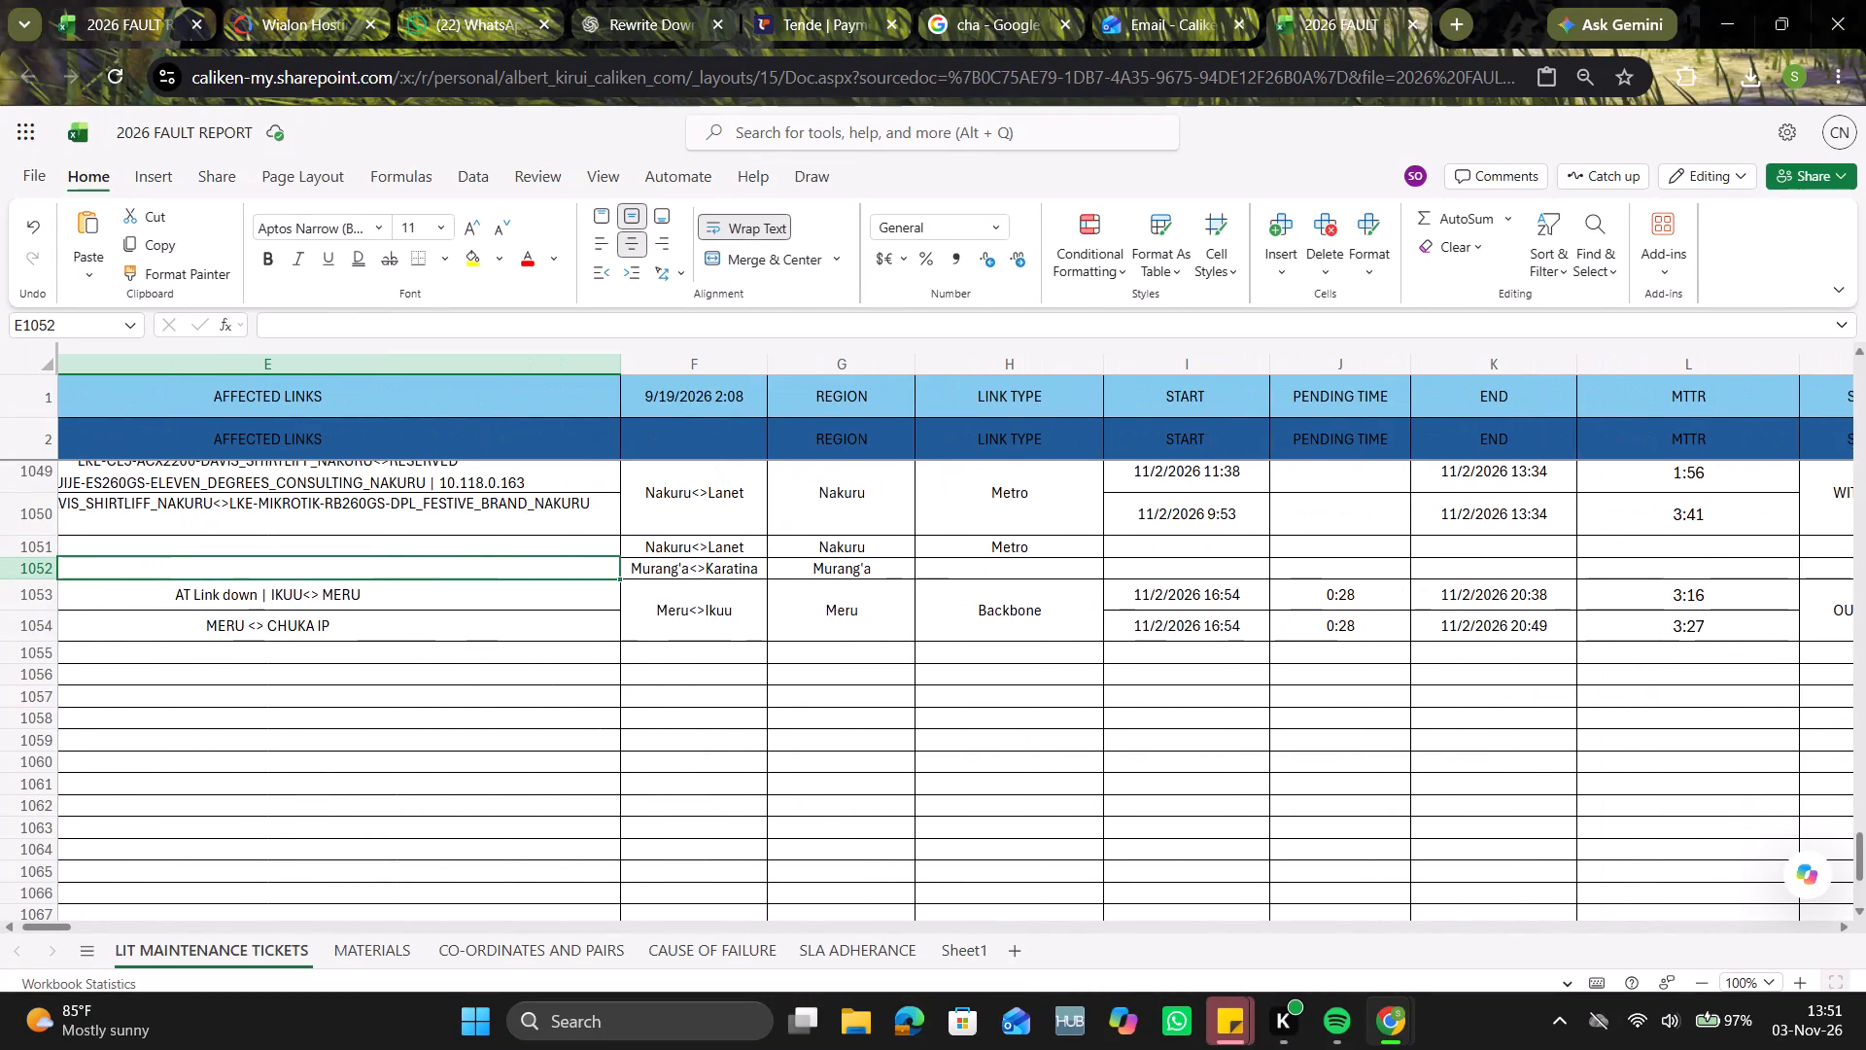
Look over ticket TKT0153967 in row 1052 and its neighbouring tickets, from the time and status columns back to the dates and link descriptions.
{"action": "scroll", "coordinate": [960, 568], "scroll_direction": "left", "scroll_amount": 1}
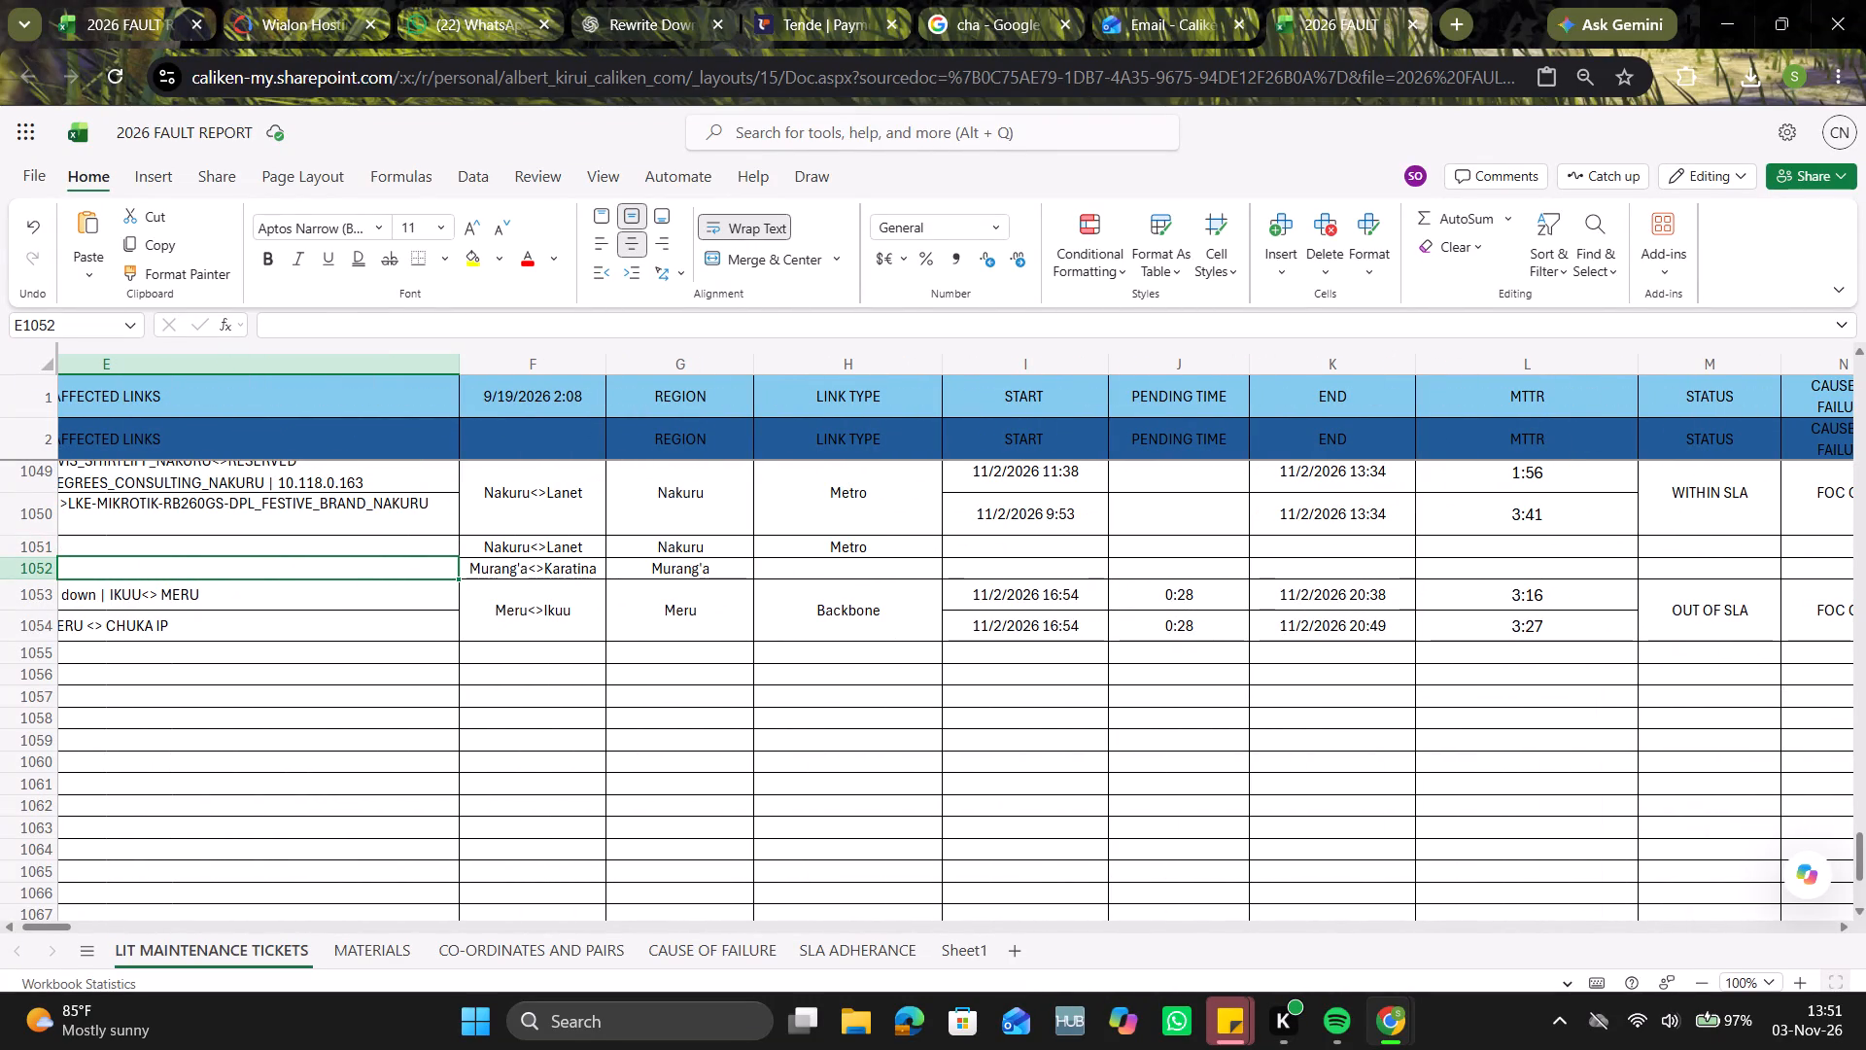
{"action": "scroll", "coordinate": [937, 548], "scroll_direction": "left", "scroll_amount": 1}
{"action": "scroll", "coordinate": [937, 548], "scroll_direction": "right", "scroll_amount": 4}
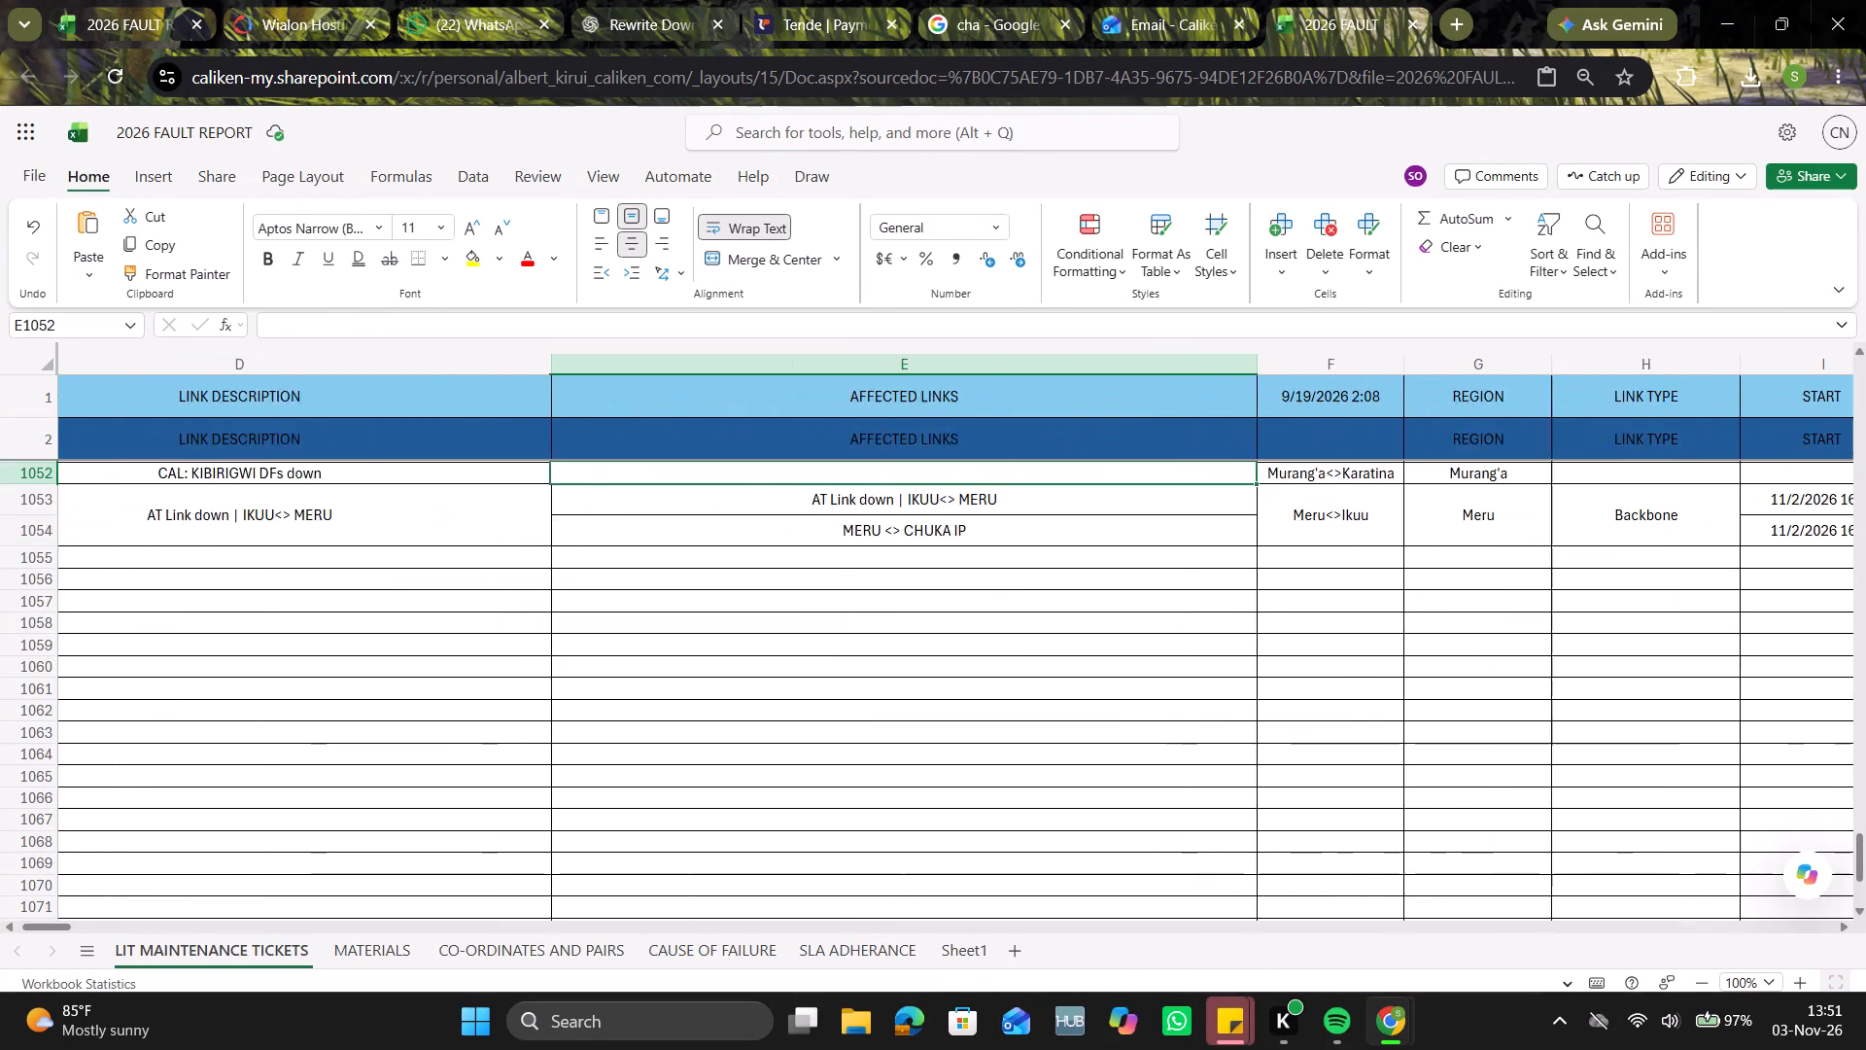
{"action": "scroll", "coordinate": [937, 548], "scroll_direction": "right", "scroll_amount": 1}
{"action": "scroll", "coordinate": [937, 548], "scroll_direction": "up", "scroll_amount": 1}
{"action": "scroll", "coordinate": [798, 699], "scroll_direction": "down", "scroll_amount": 1}
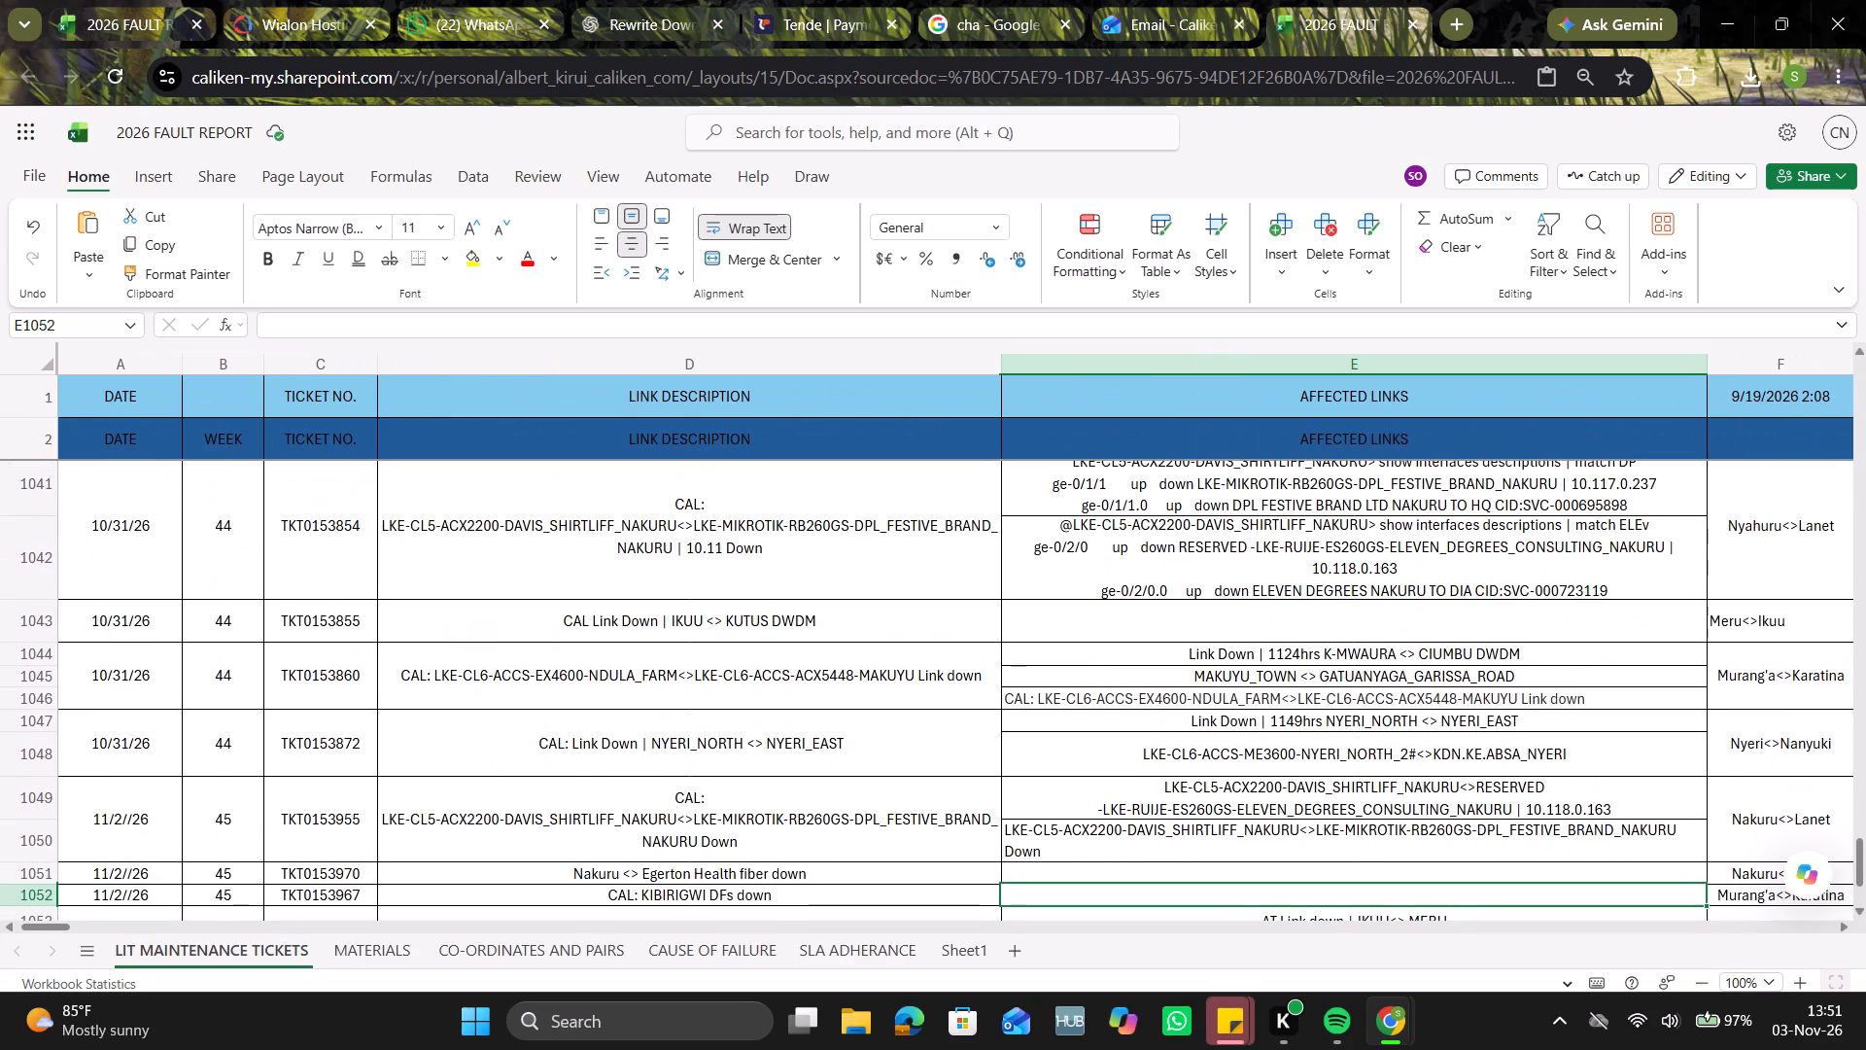
{"action": "scroll", "coordinate": [620, 703], "scroll_direction": "down", "scroll_amount": 2}
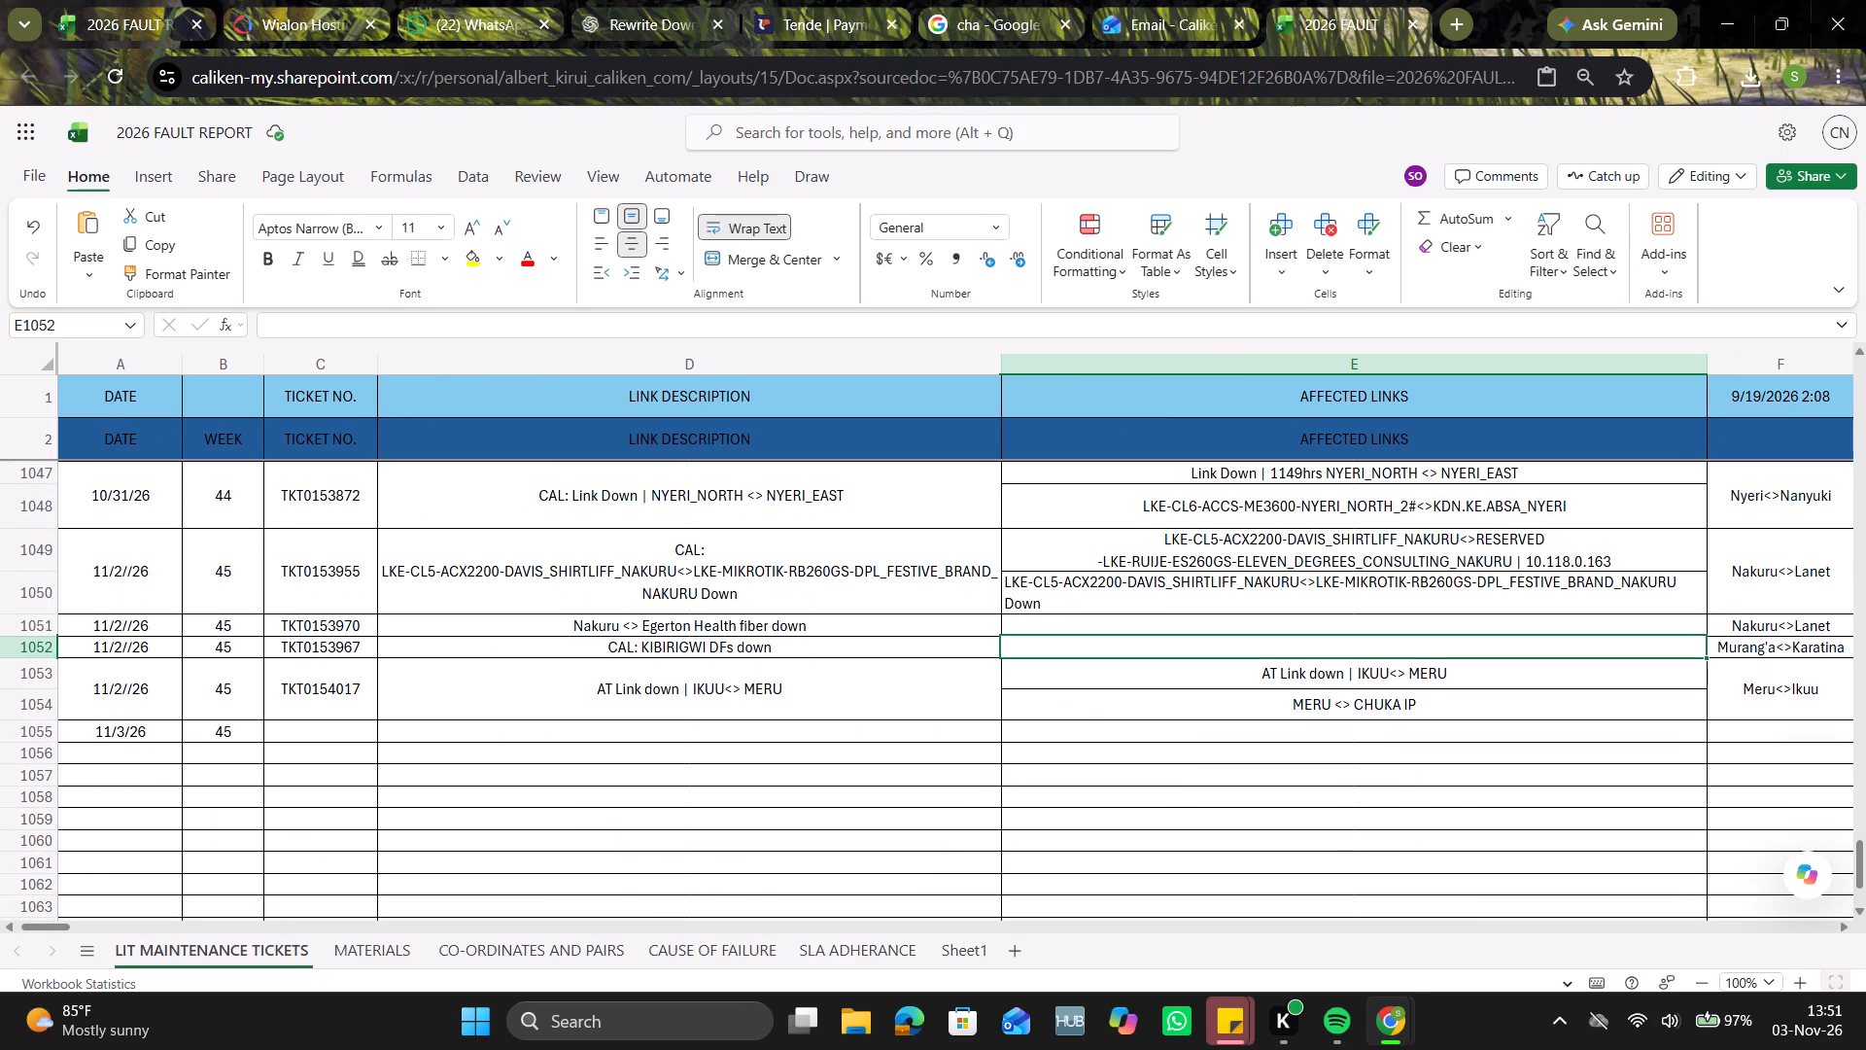
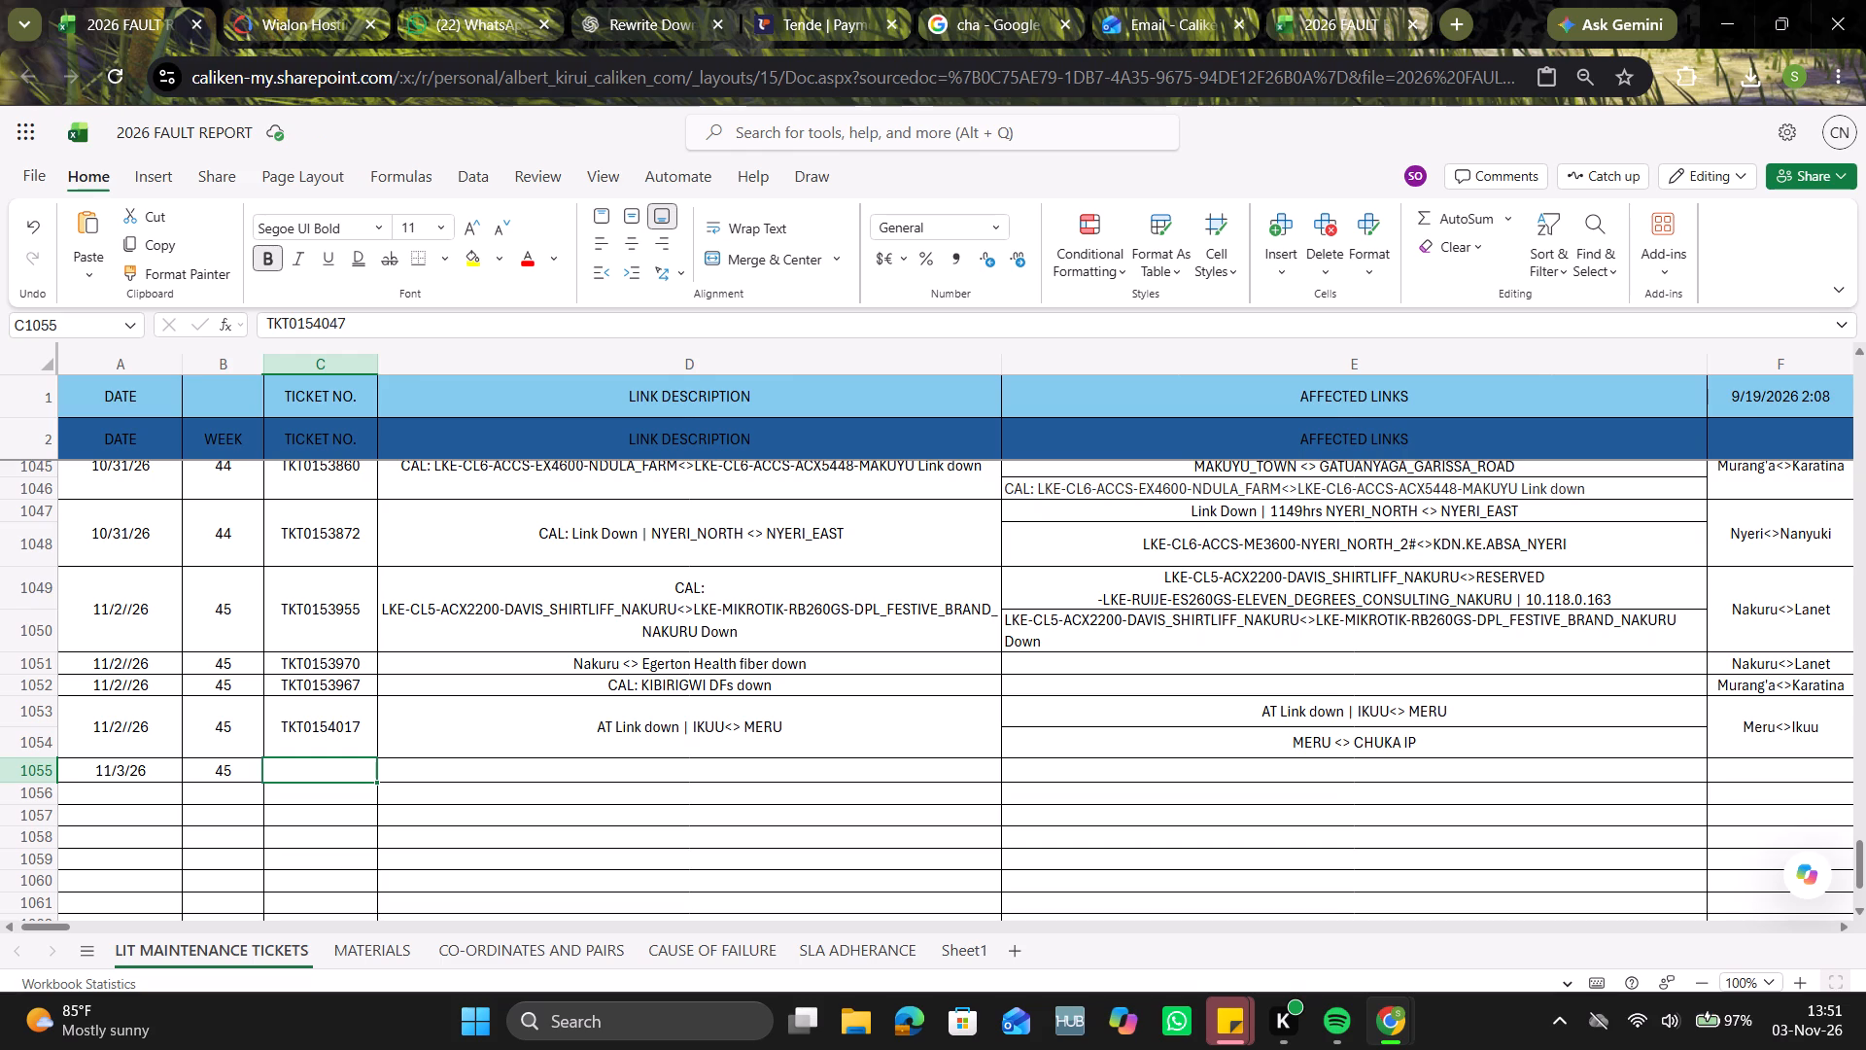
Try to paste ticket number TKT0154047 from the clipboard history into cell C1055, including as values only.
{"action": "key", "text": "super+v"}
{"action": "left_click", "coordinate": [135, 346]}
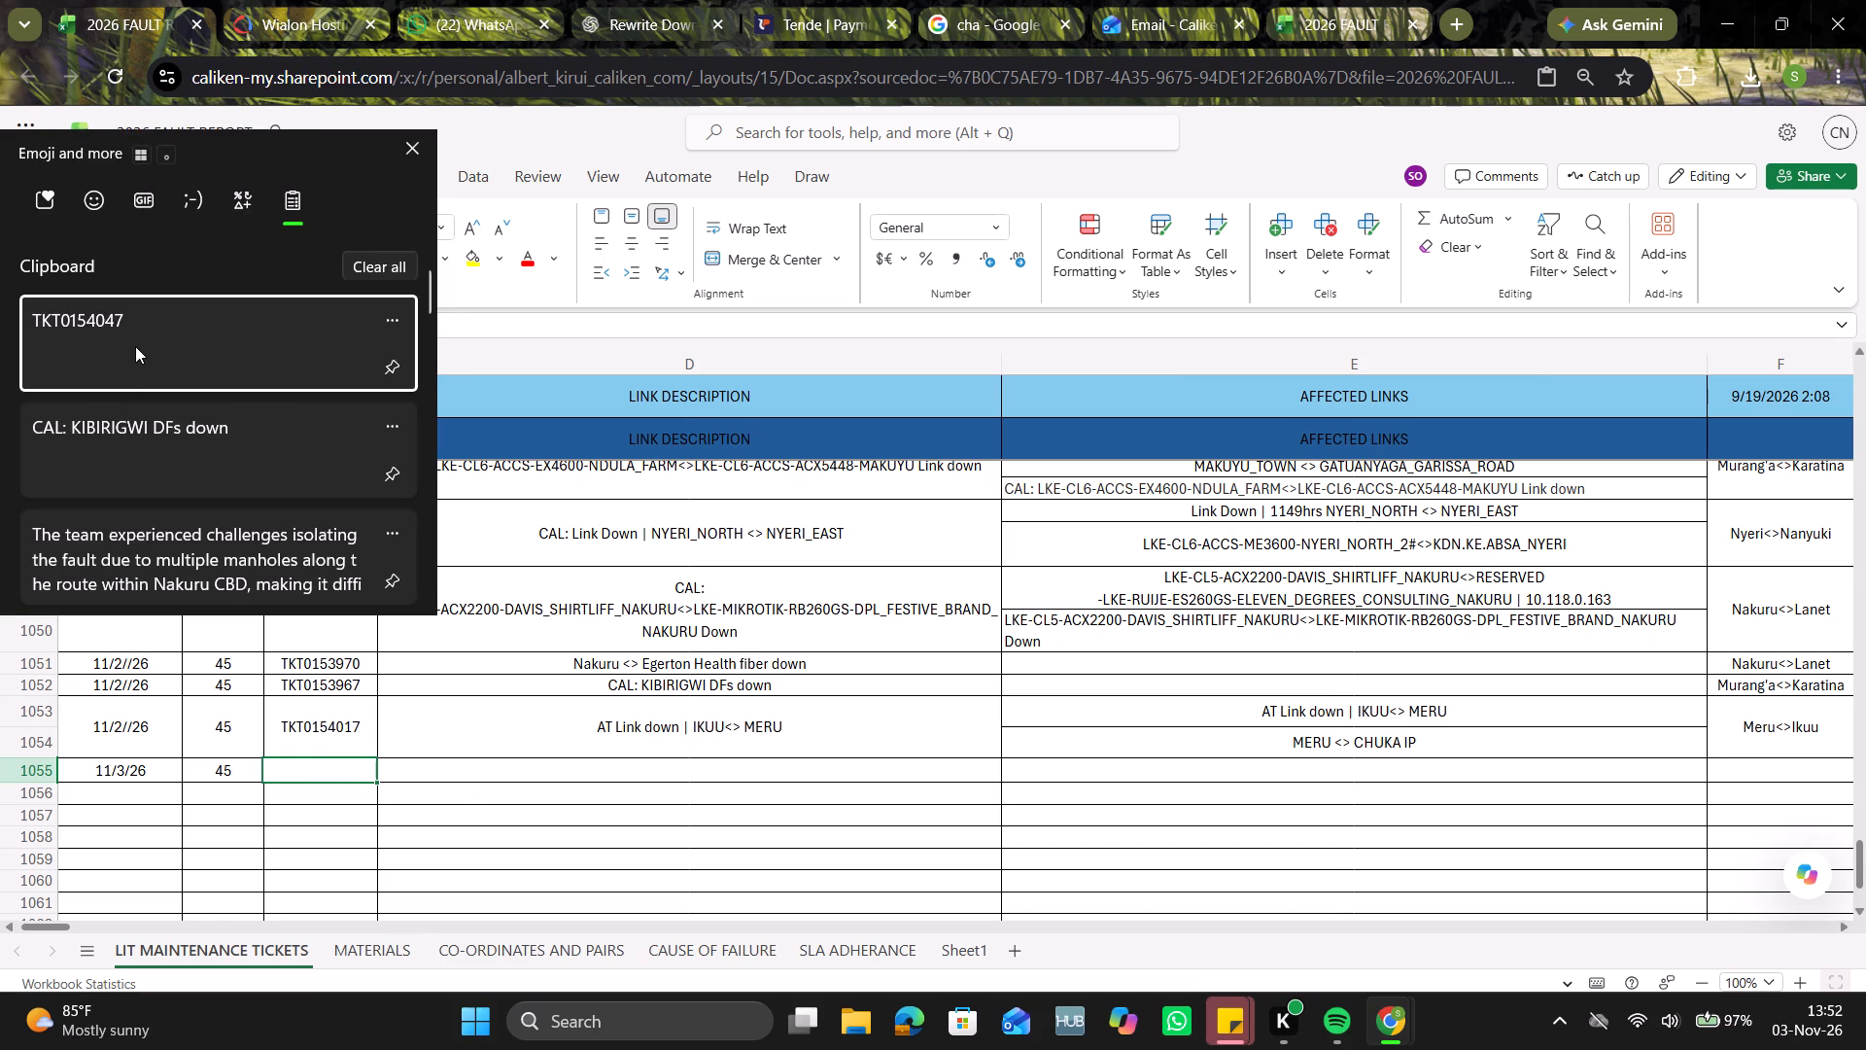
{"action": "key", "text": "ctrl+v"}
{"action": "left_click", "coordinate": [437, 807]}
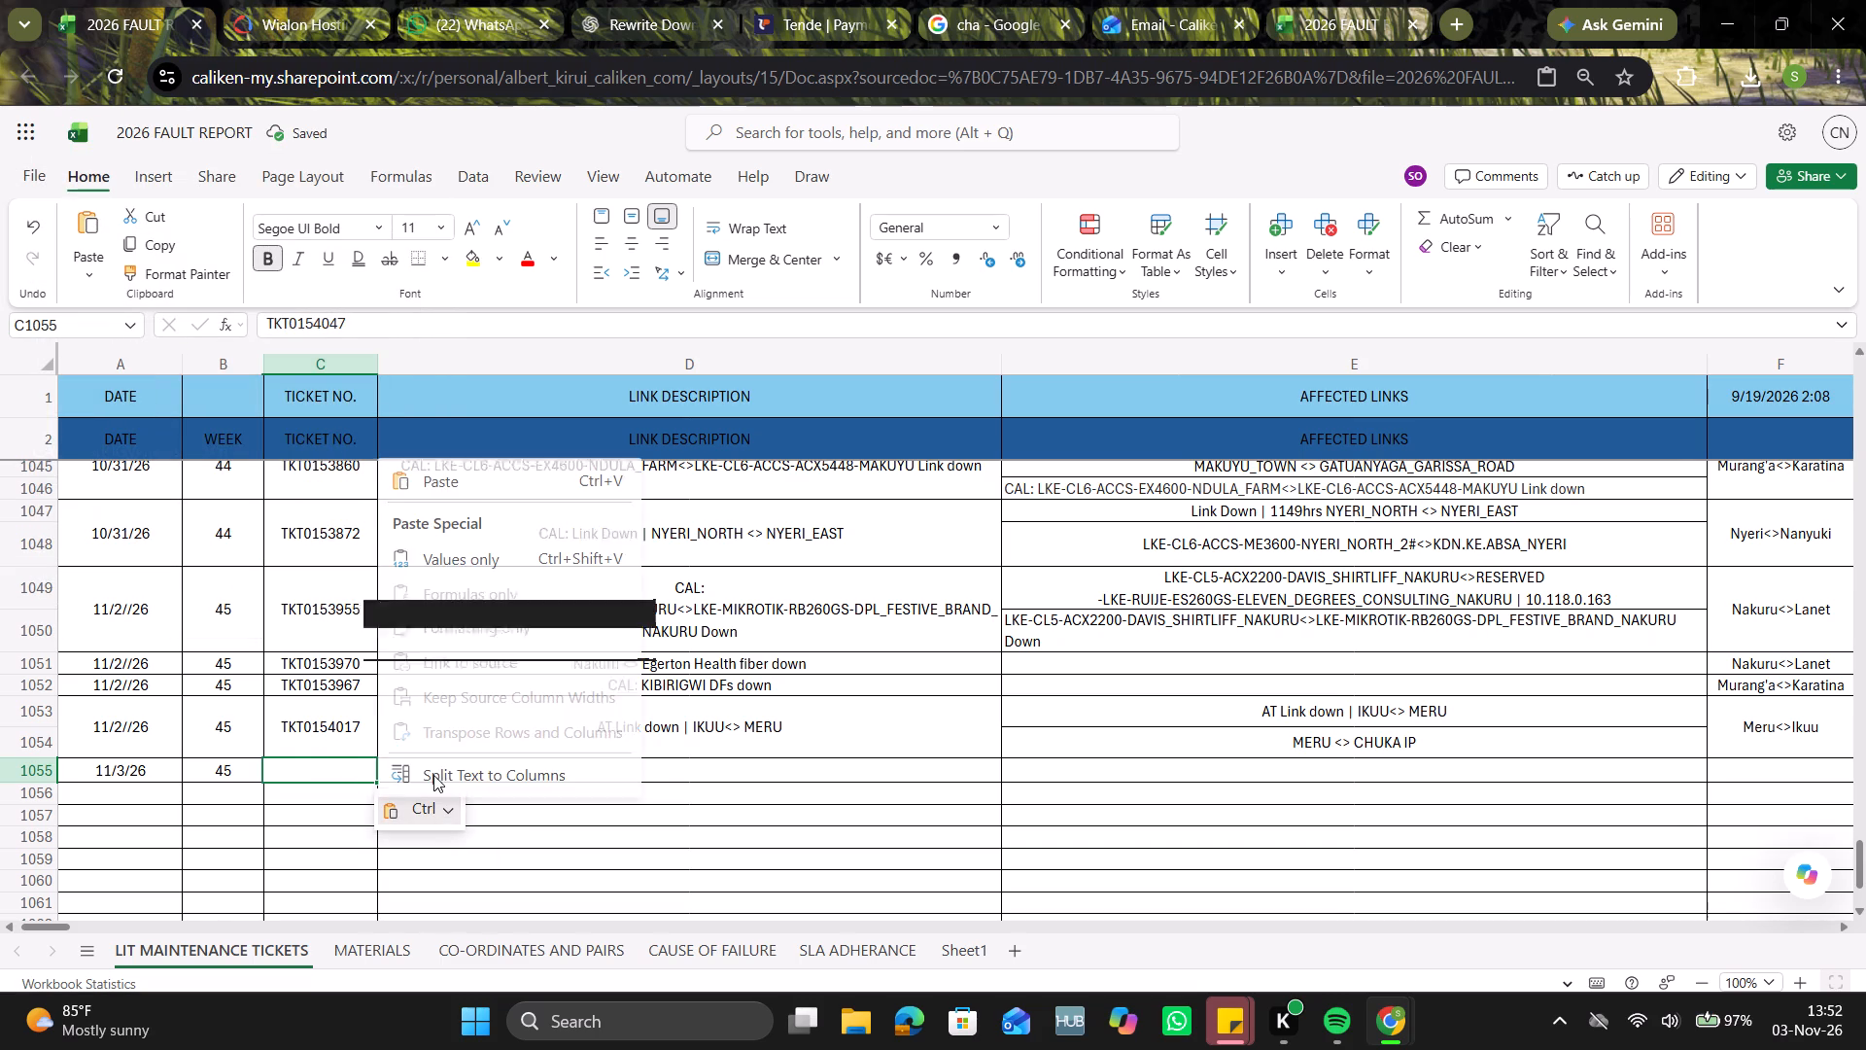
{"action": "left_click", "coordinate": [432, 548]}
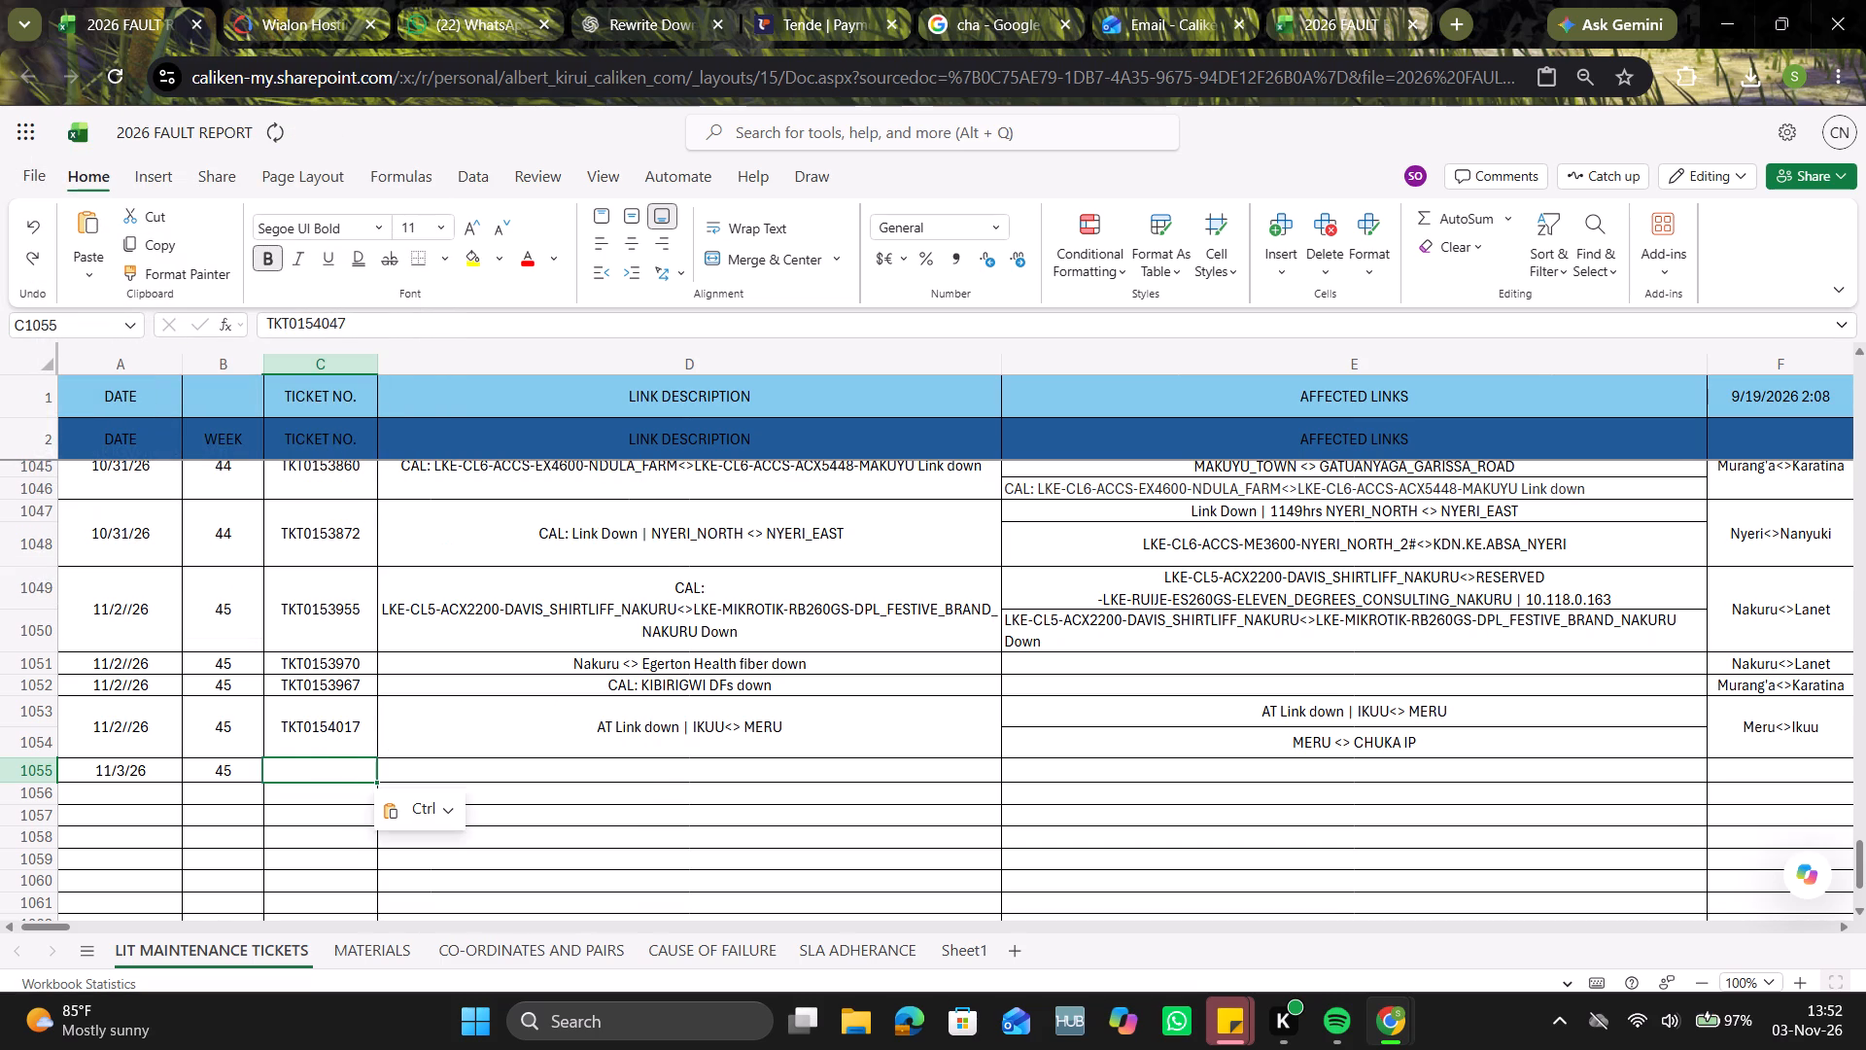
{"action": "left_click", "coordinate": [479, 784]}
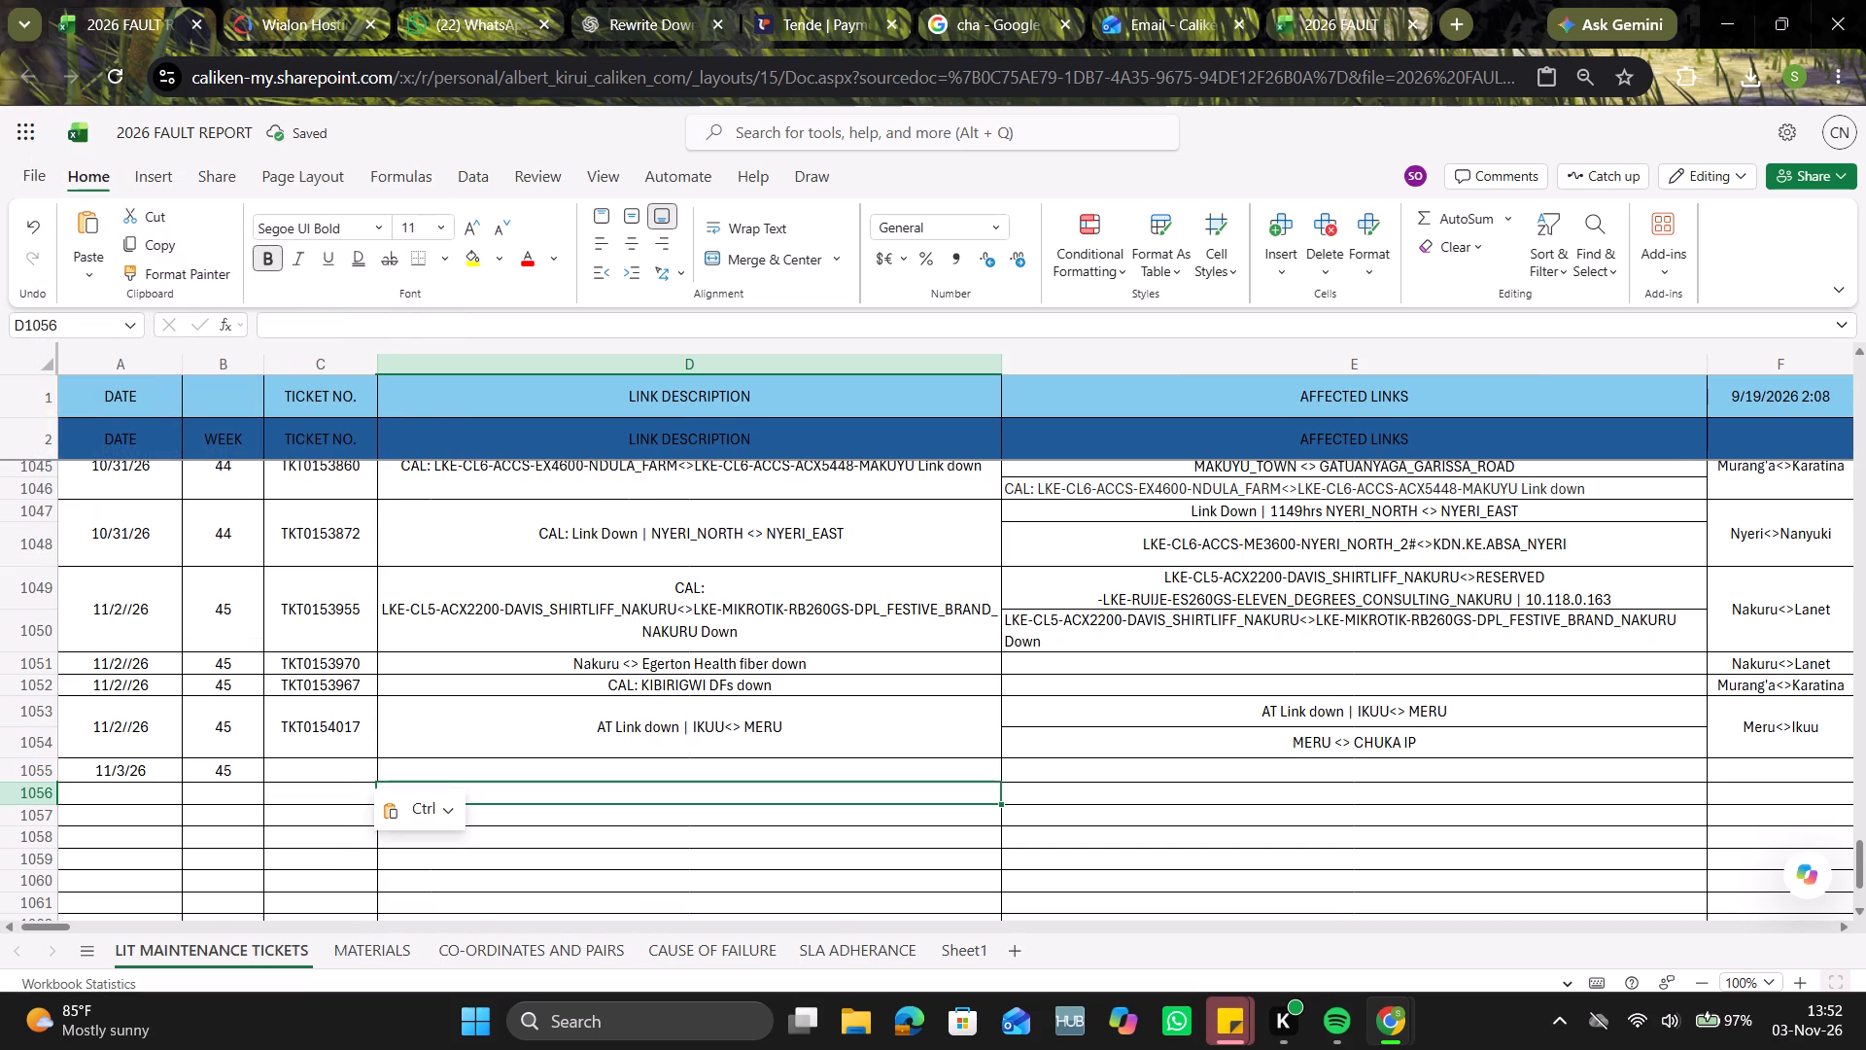
Delete row 1055, the started entry dated 11/3/26.
{"action": "right_click", "coordinate": [43, 768]}
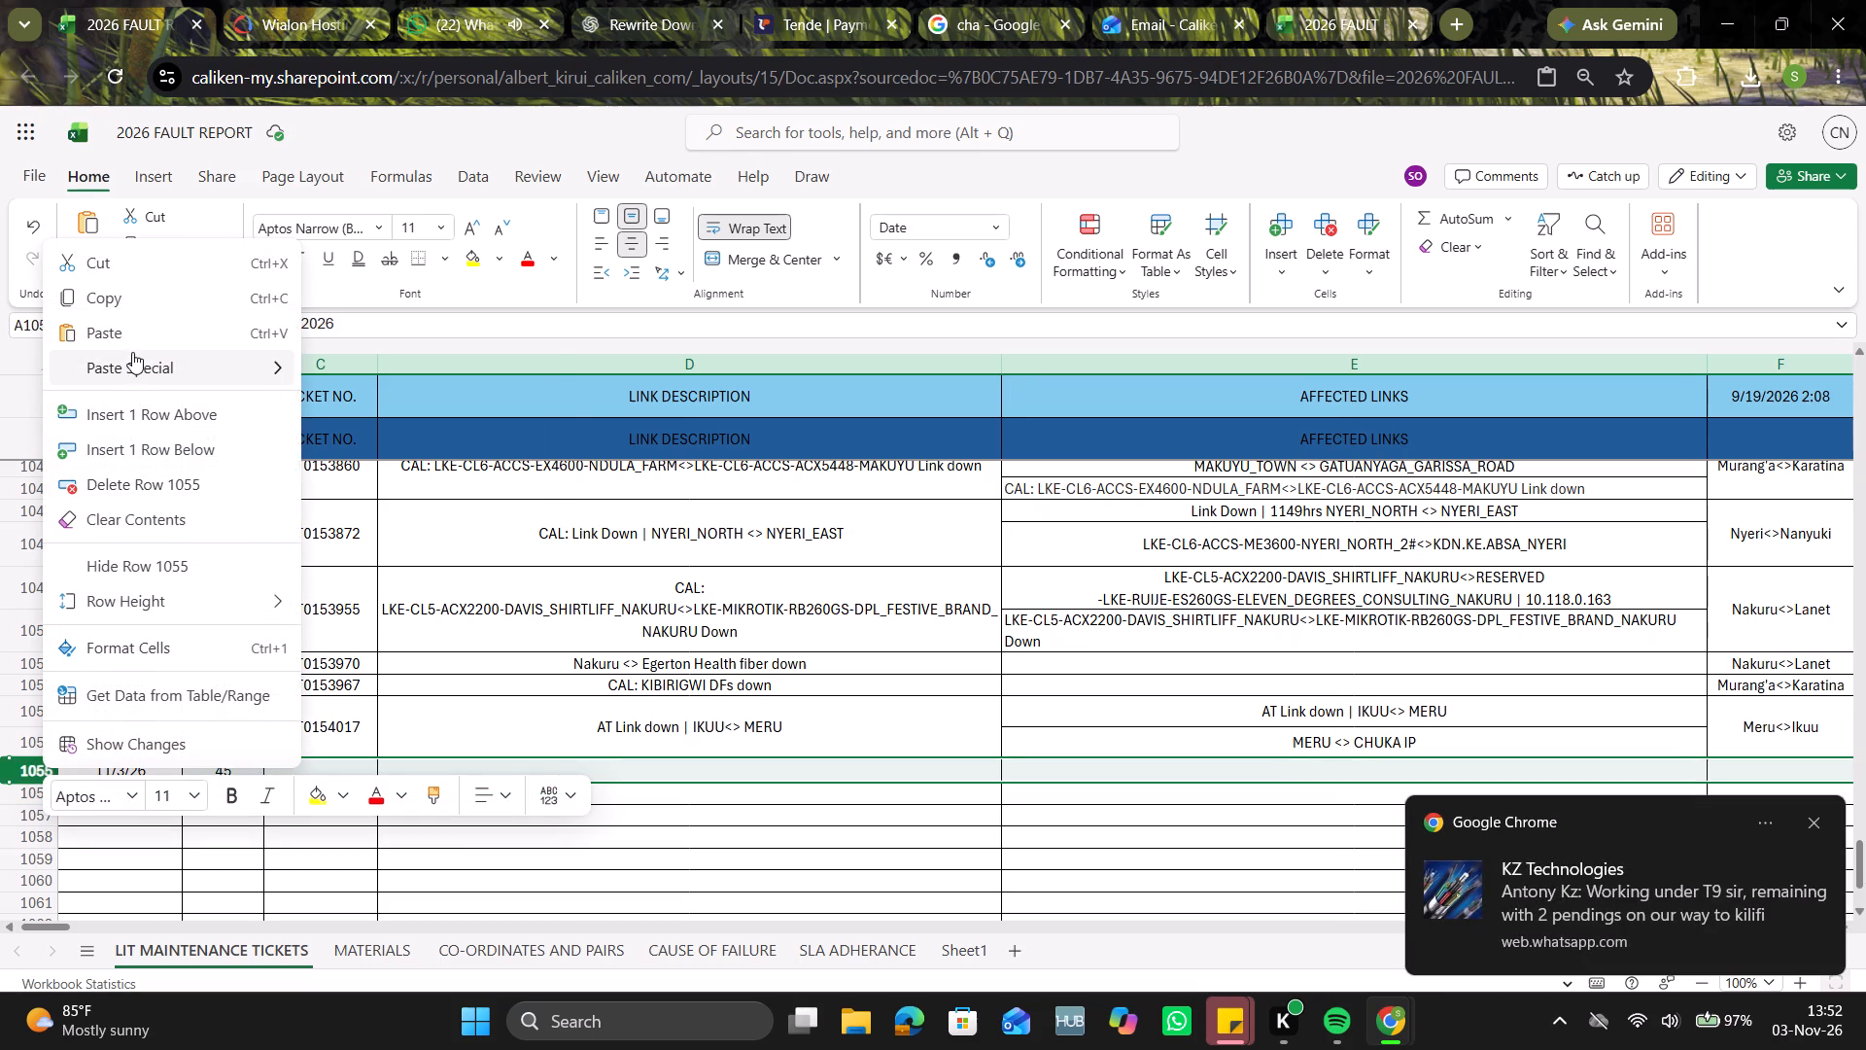
{"action": "left_click", "coordinate": [201, 475]}
Fill the date of ticket TKT0154017 down over rows 1055–1056 and enter 45 as the week in row 1055.
{"action": "left_click", "coordinate": [134, 762]}
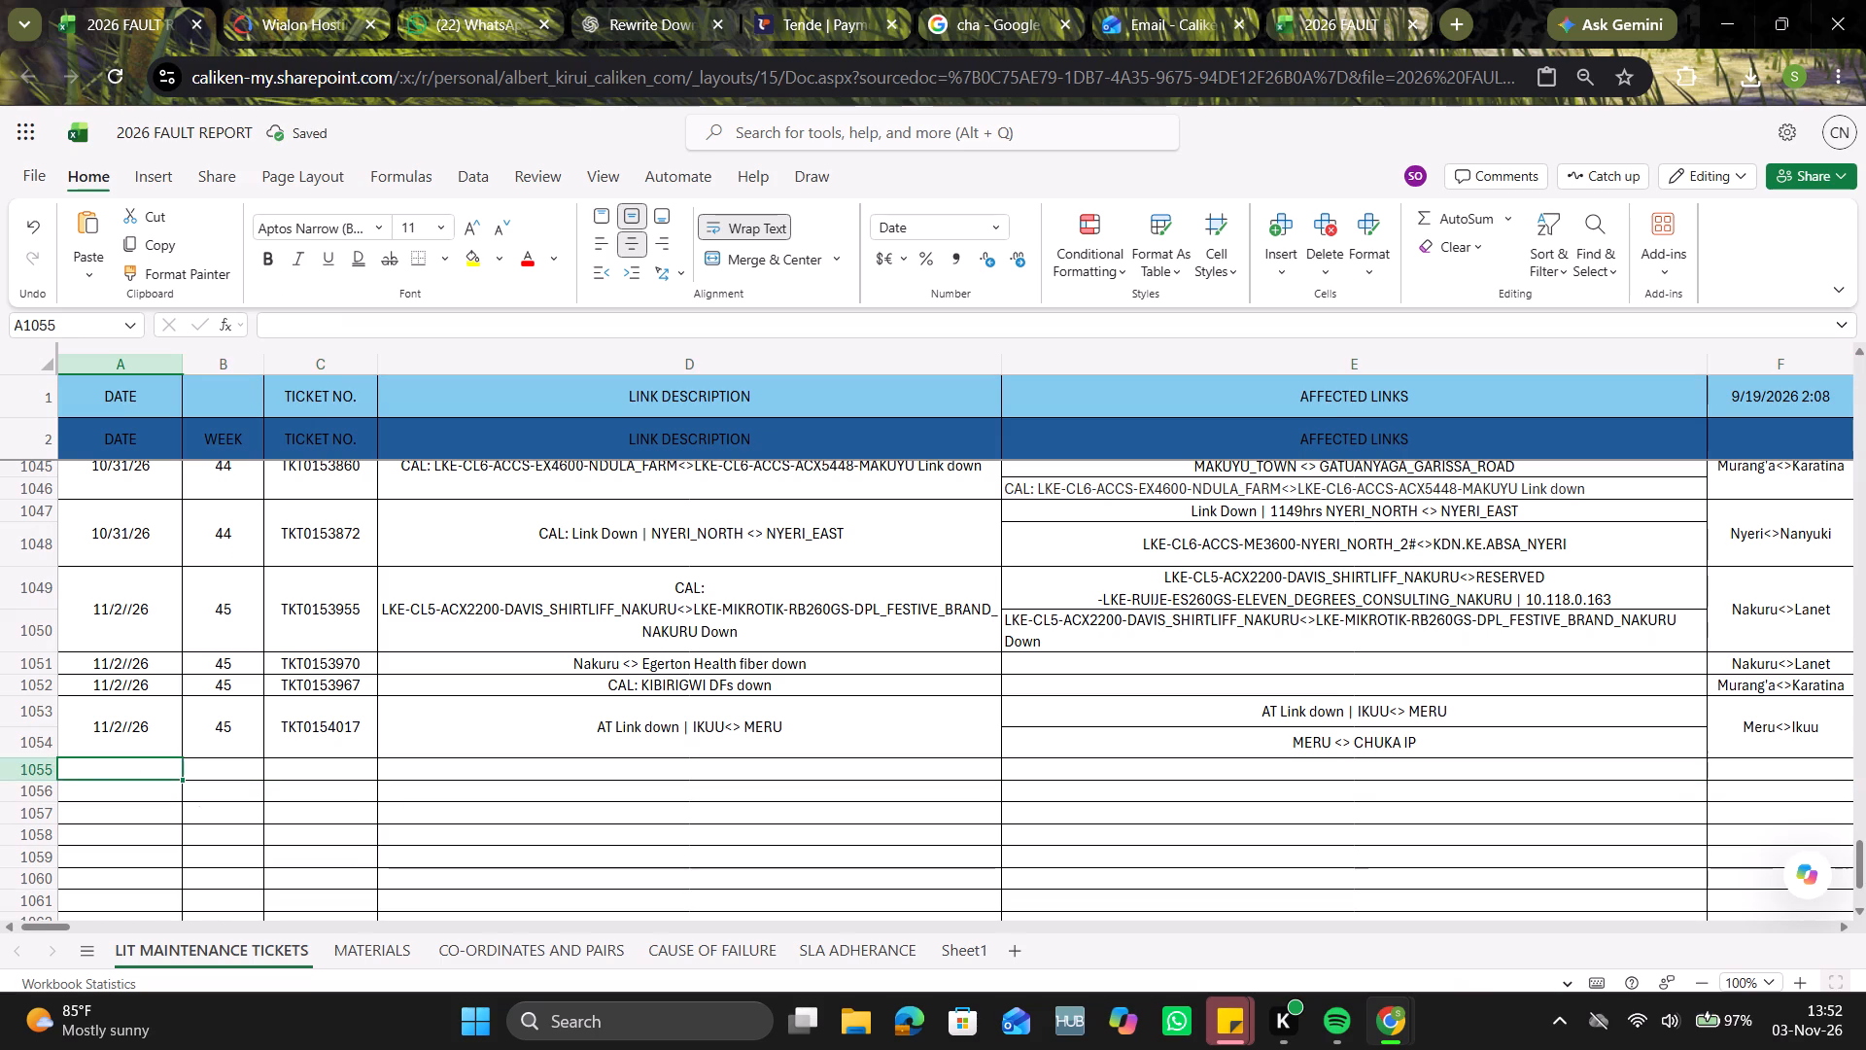
{"action": "left_click_drag", "start_coordinate": [144, 721], "coordinate": [180, 752]}
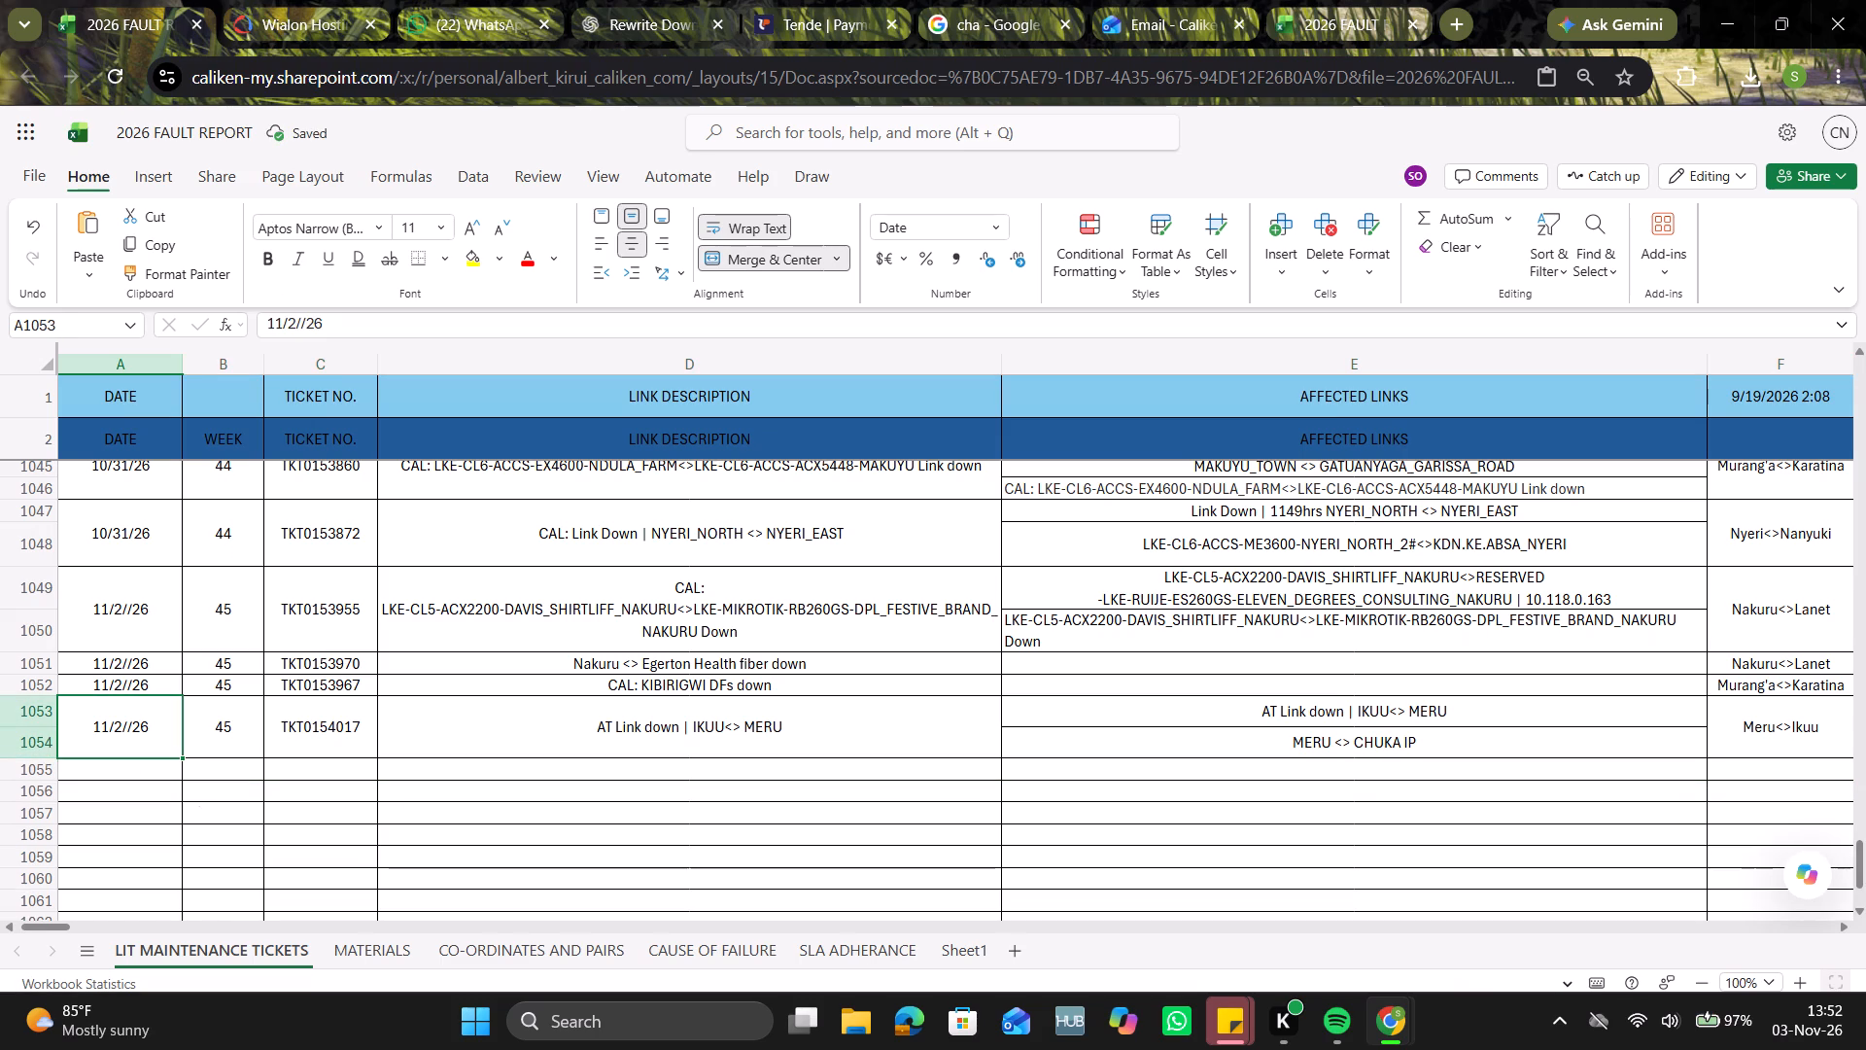
{"action": "left_click_drag", "start_coordinate": [181, 757], "coordinate": [179, 772]}
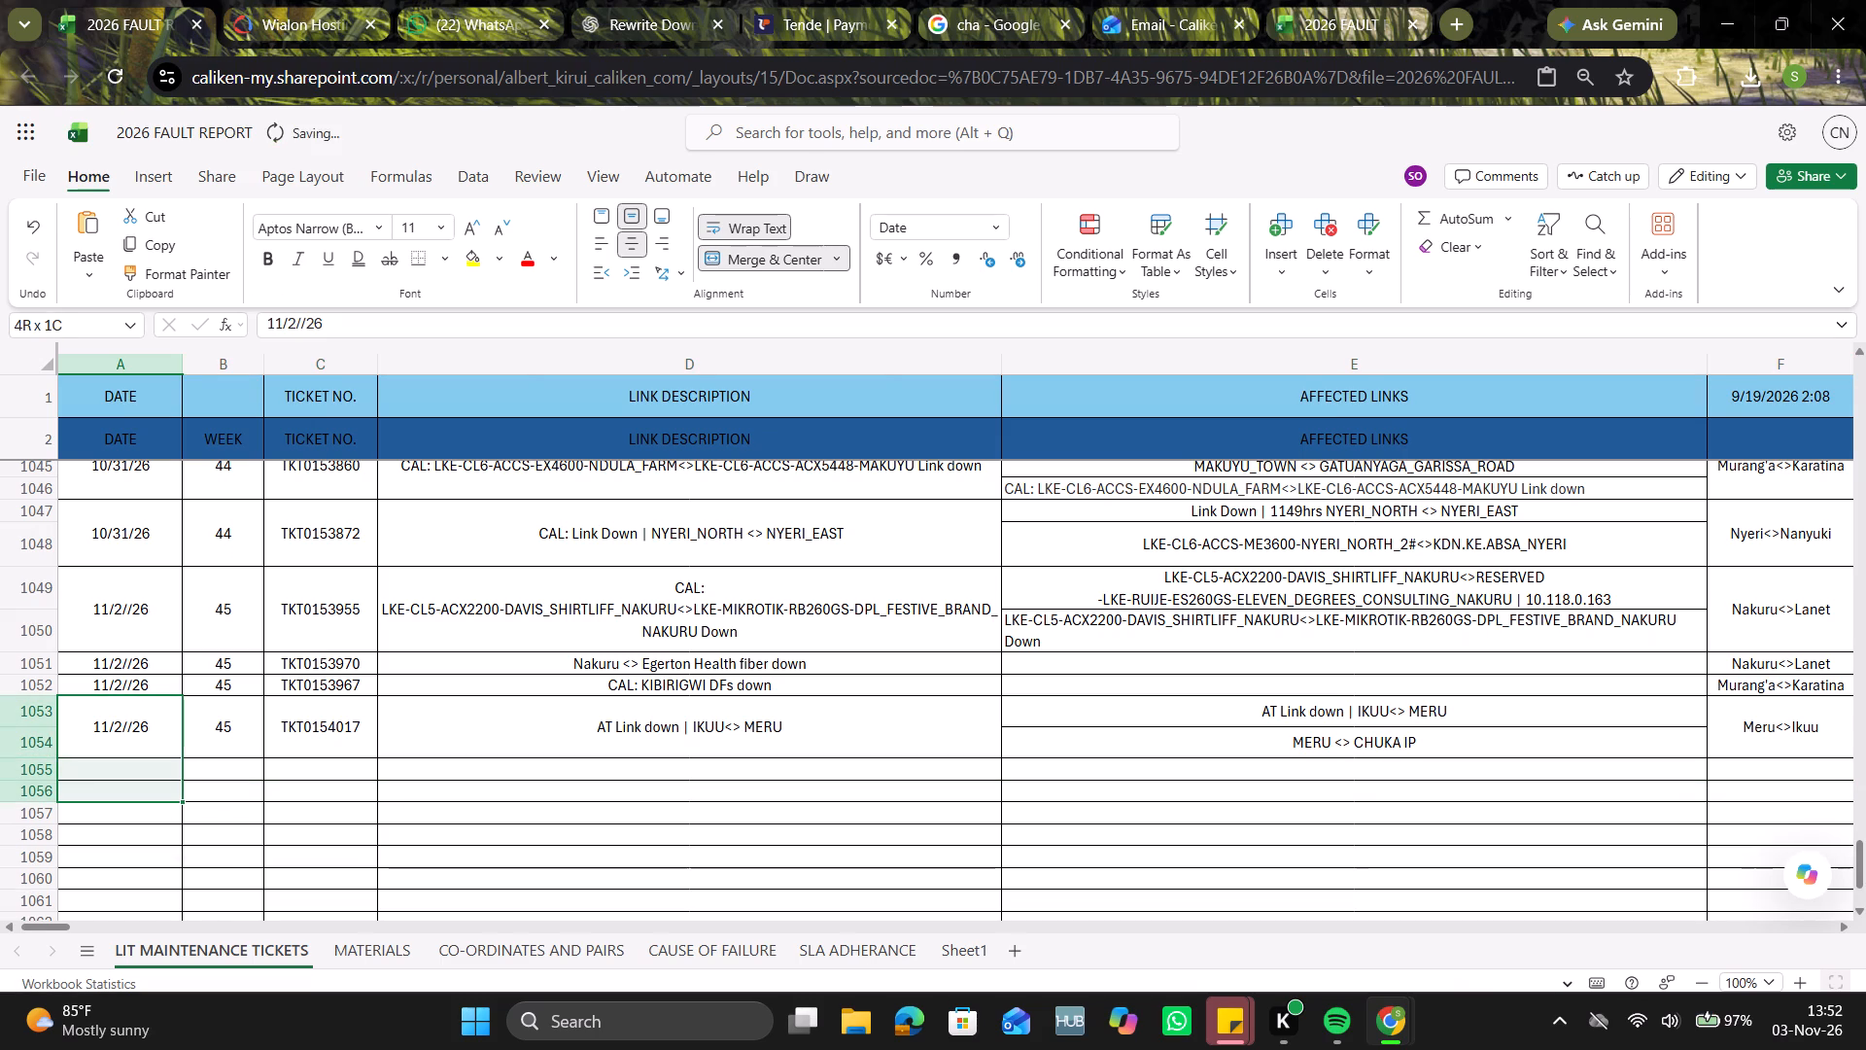
{"action": "left_click", "coordinate": [223, 765]}
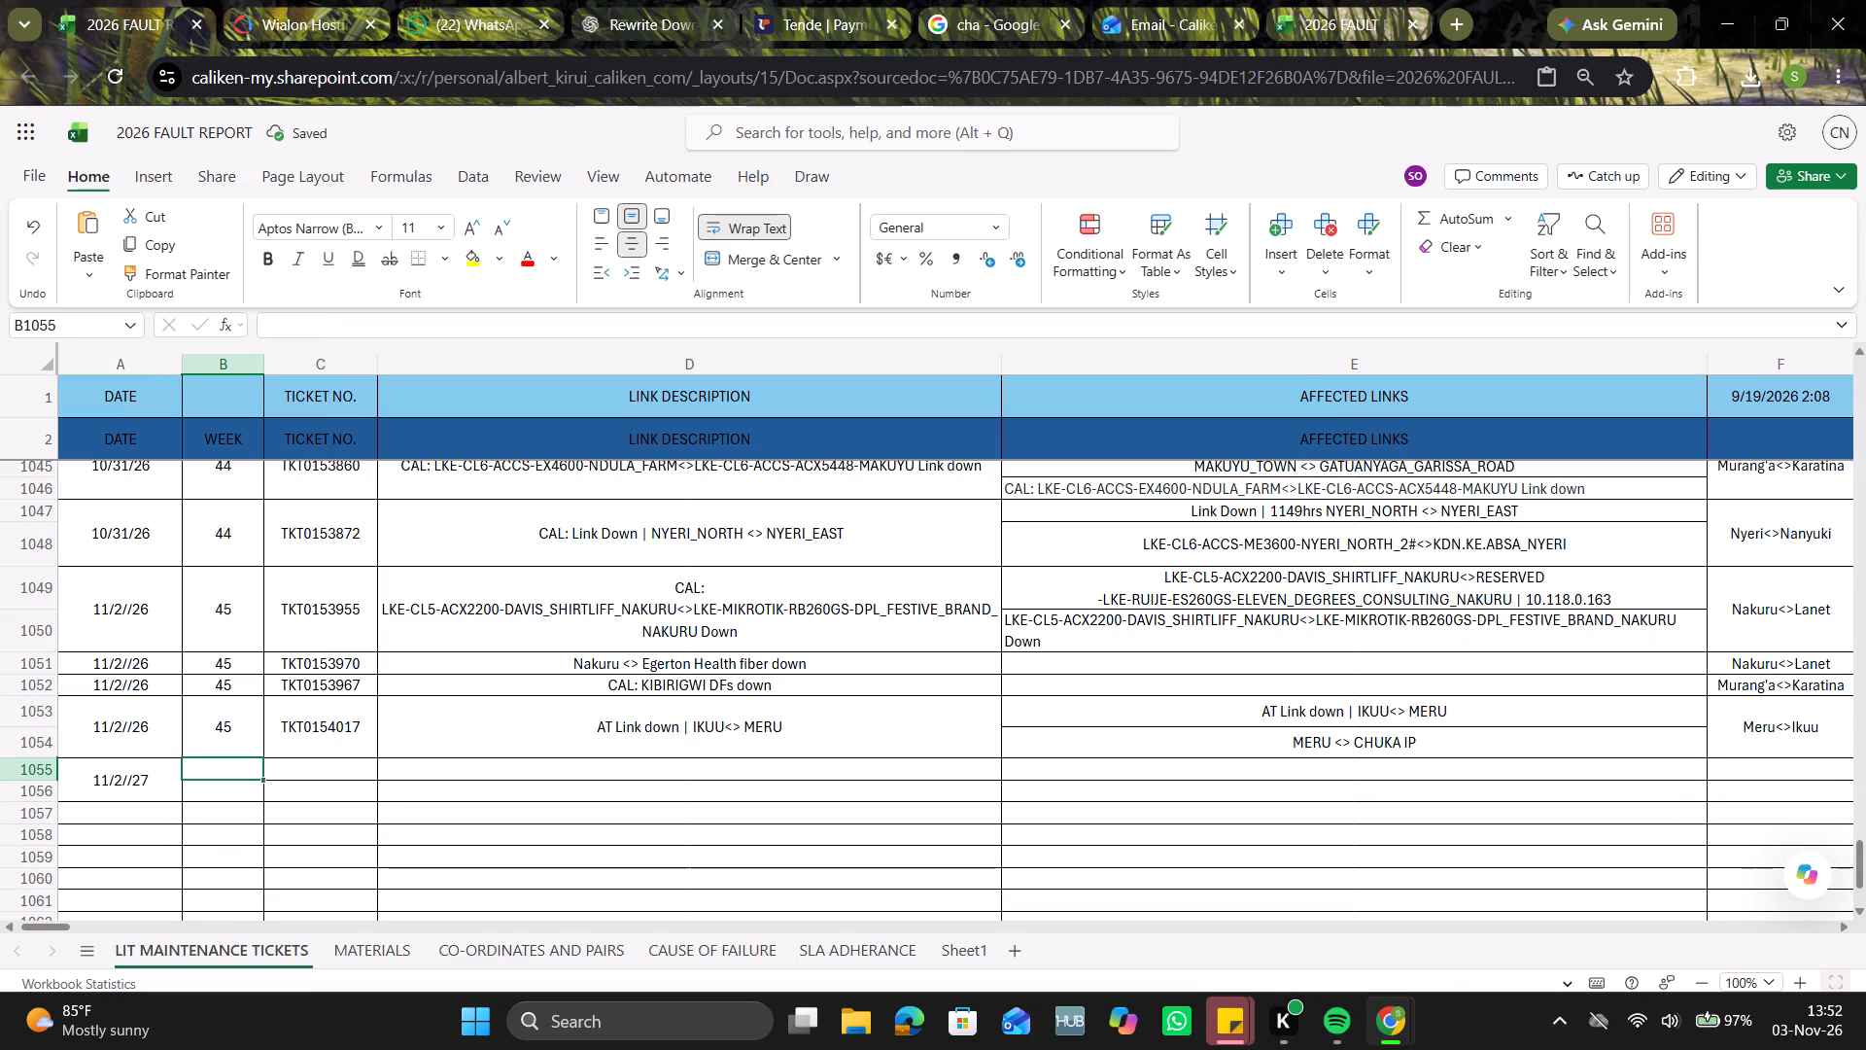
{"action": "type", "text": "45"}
Switch to Sticky Notes and paste TKT0154047 from the clipboard history below the activity list in the 2ND NOV 2026 note.
{"action": "left_click", "coordinate": [320, 767]}
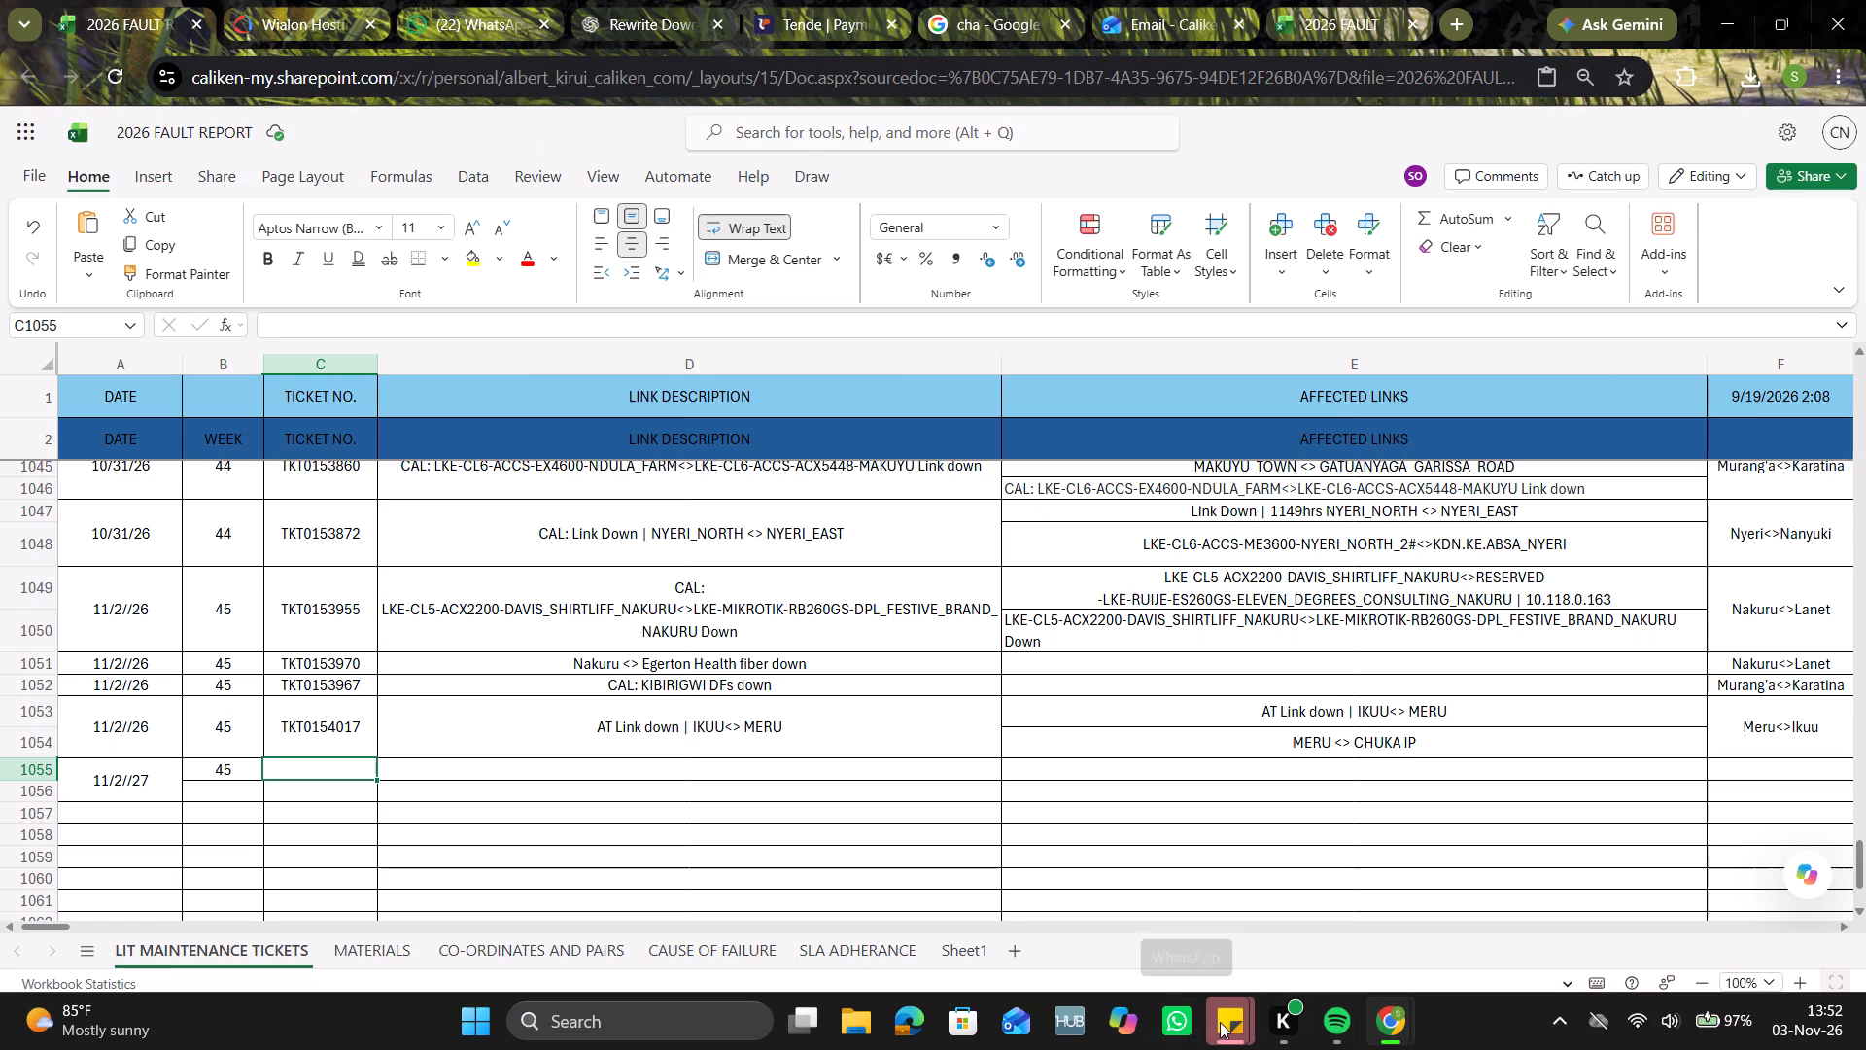
{"action": "left_click", "coordinate": [1208, 964]}
{"action": "left_click", "coordinate": [1054, 444]}
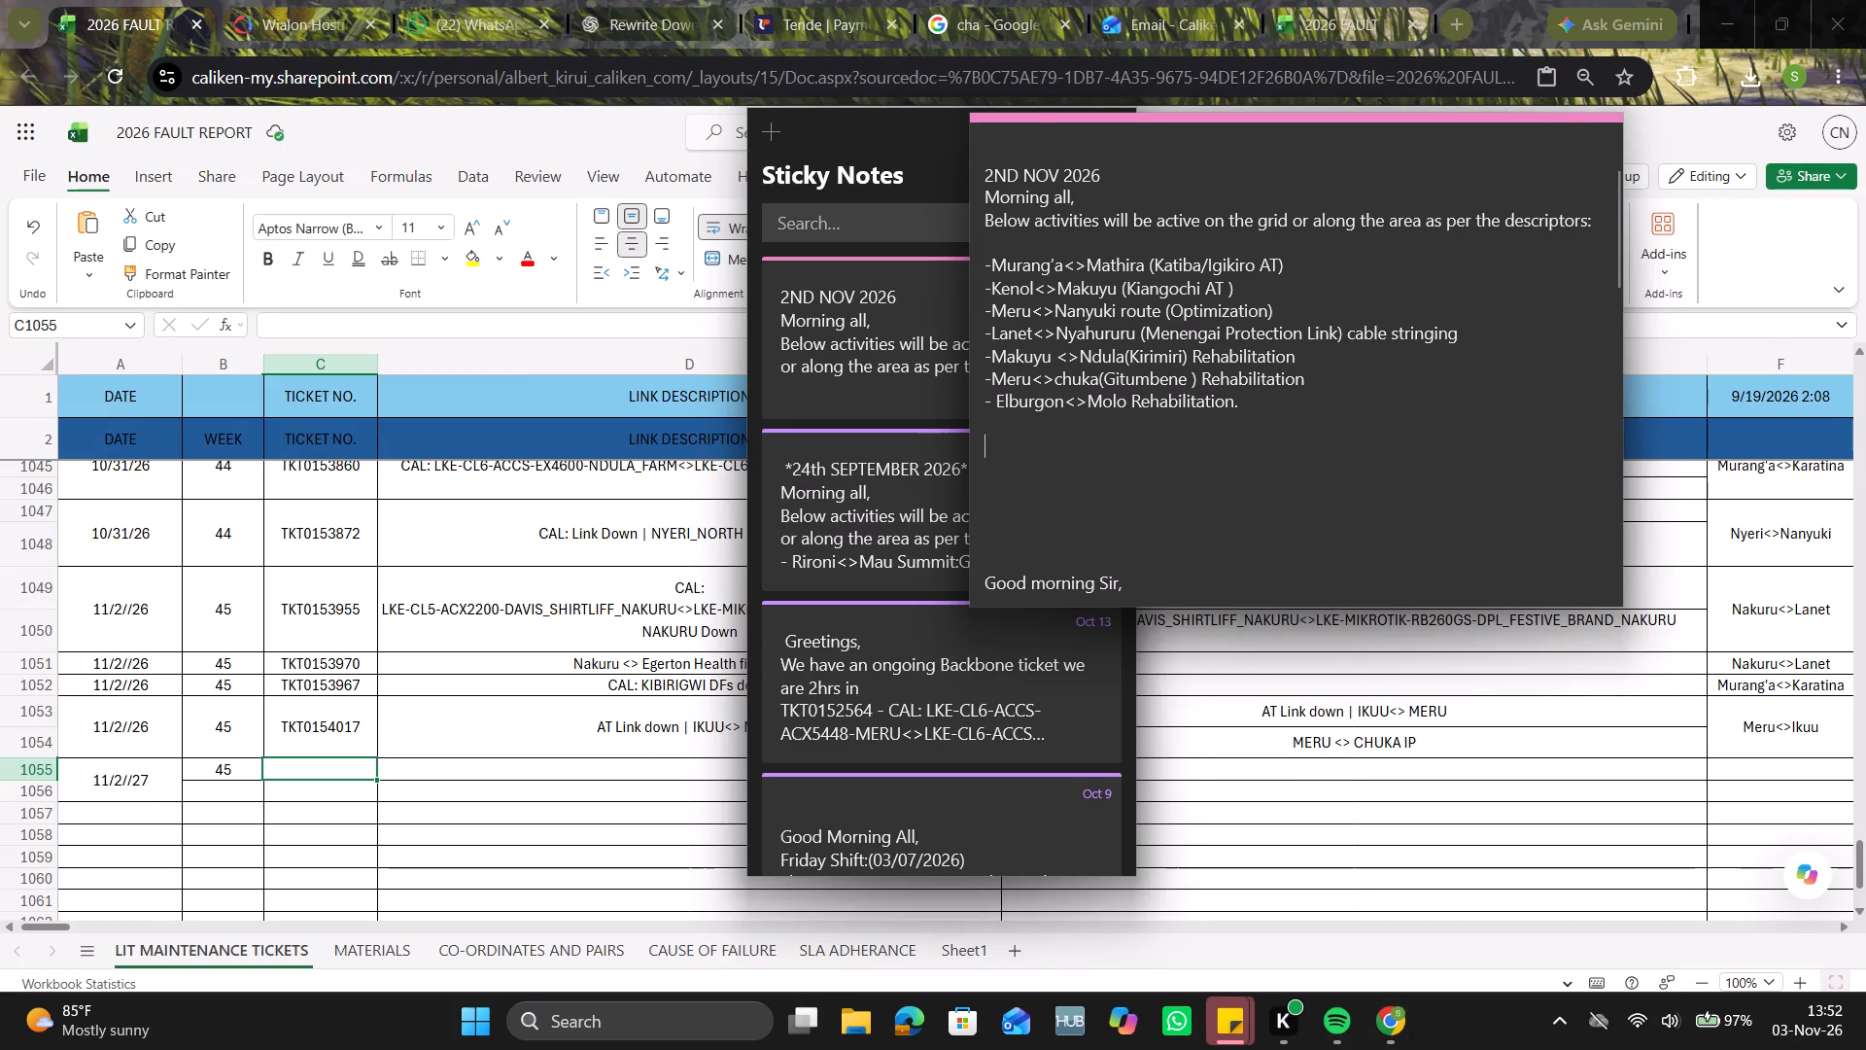
{"action": "key", "text": "super+v"}
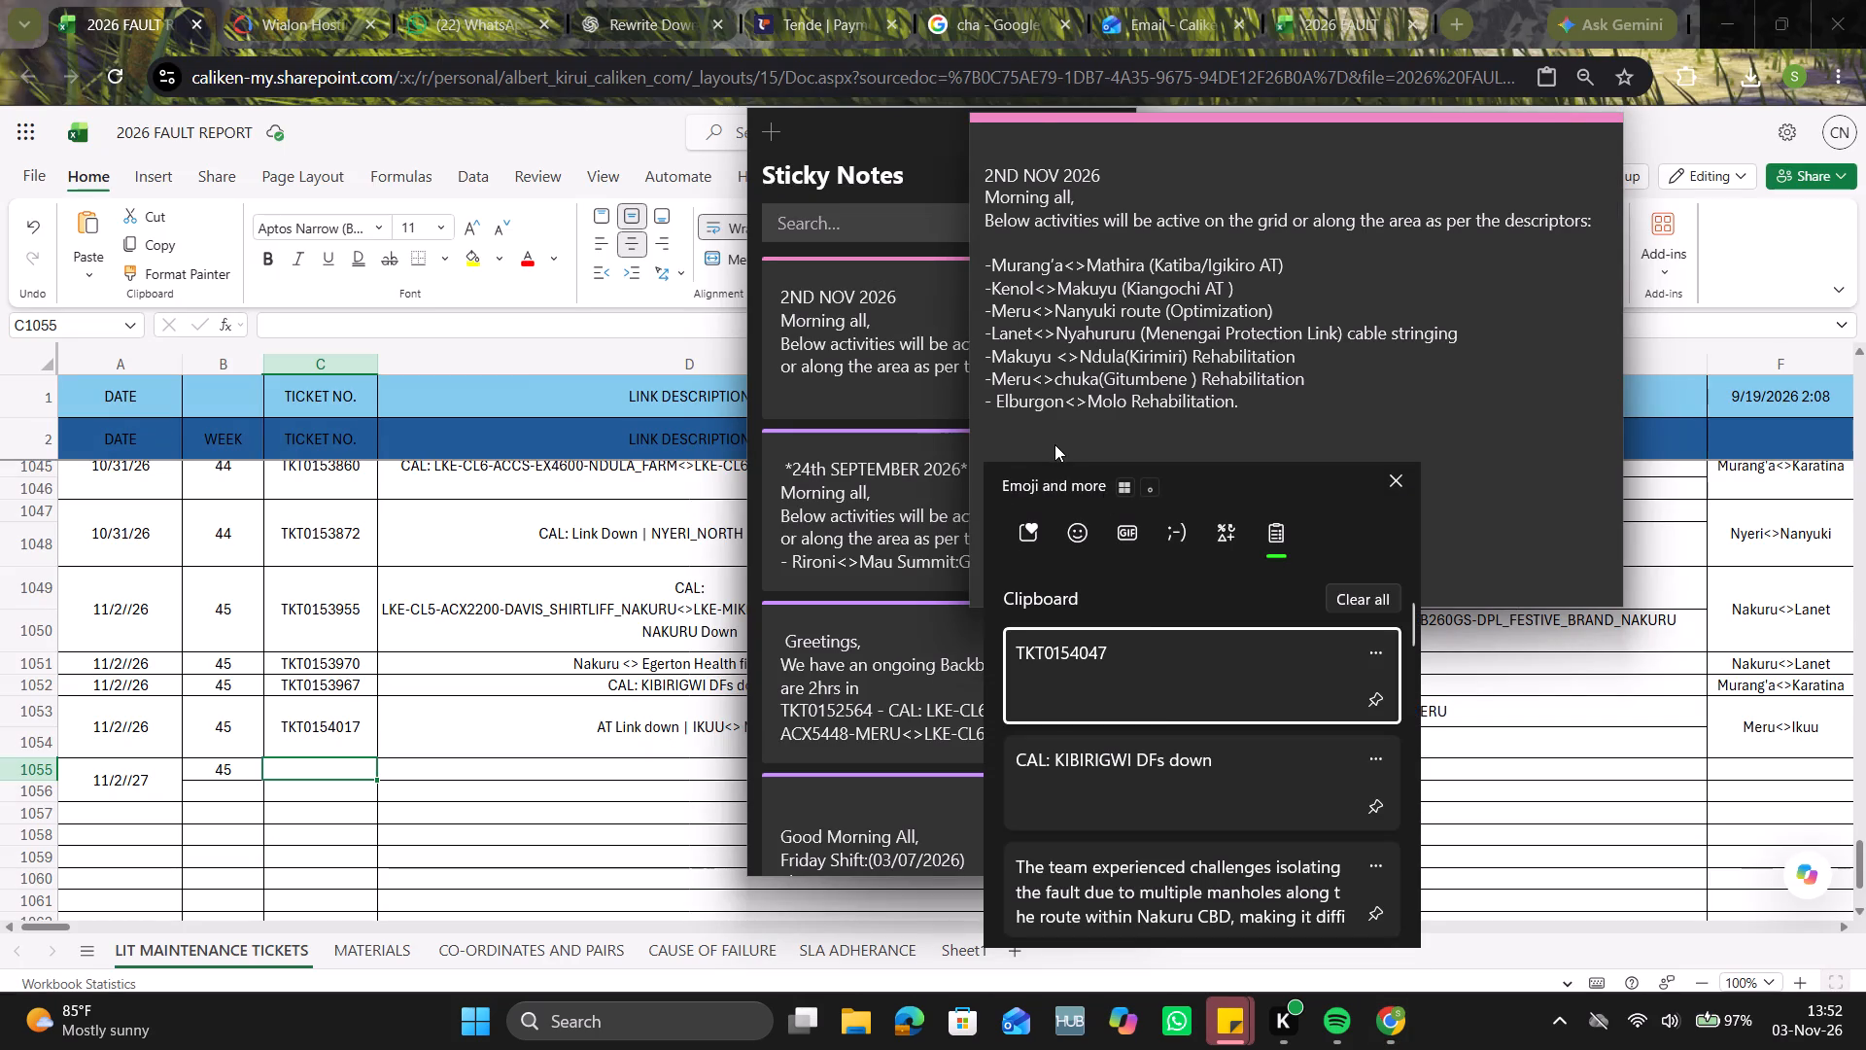
{"action": "left_click", "coordinate": [1122, 672]}
{"action": "key", "text": "ctrl+v"}
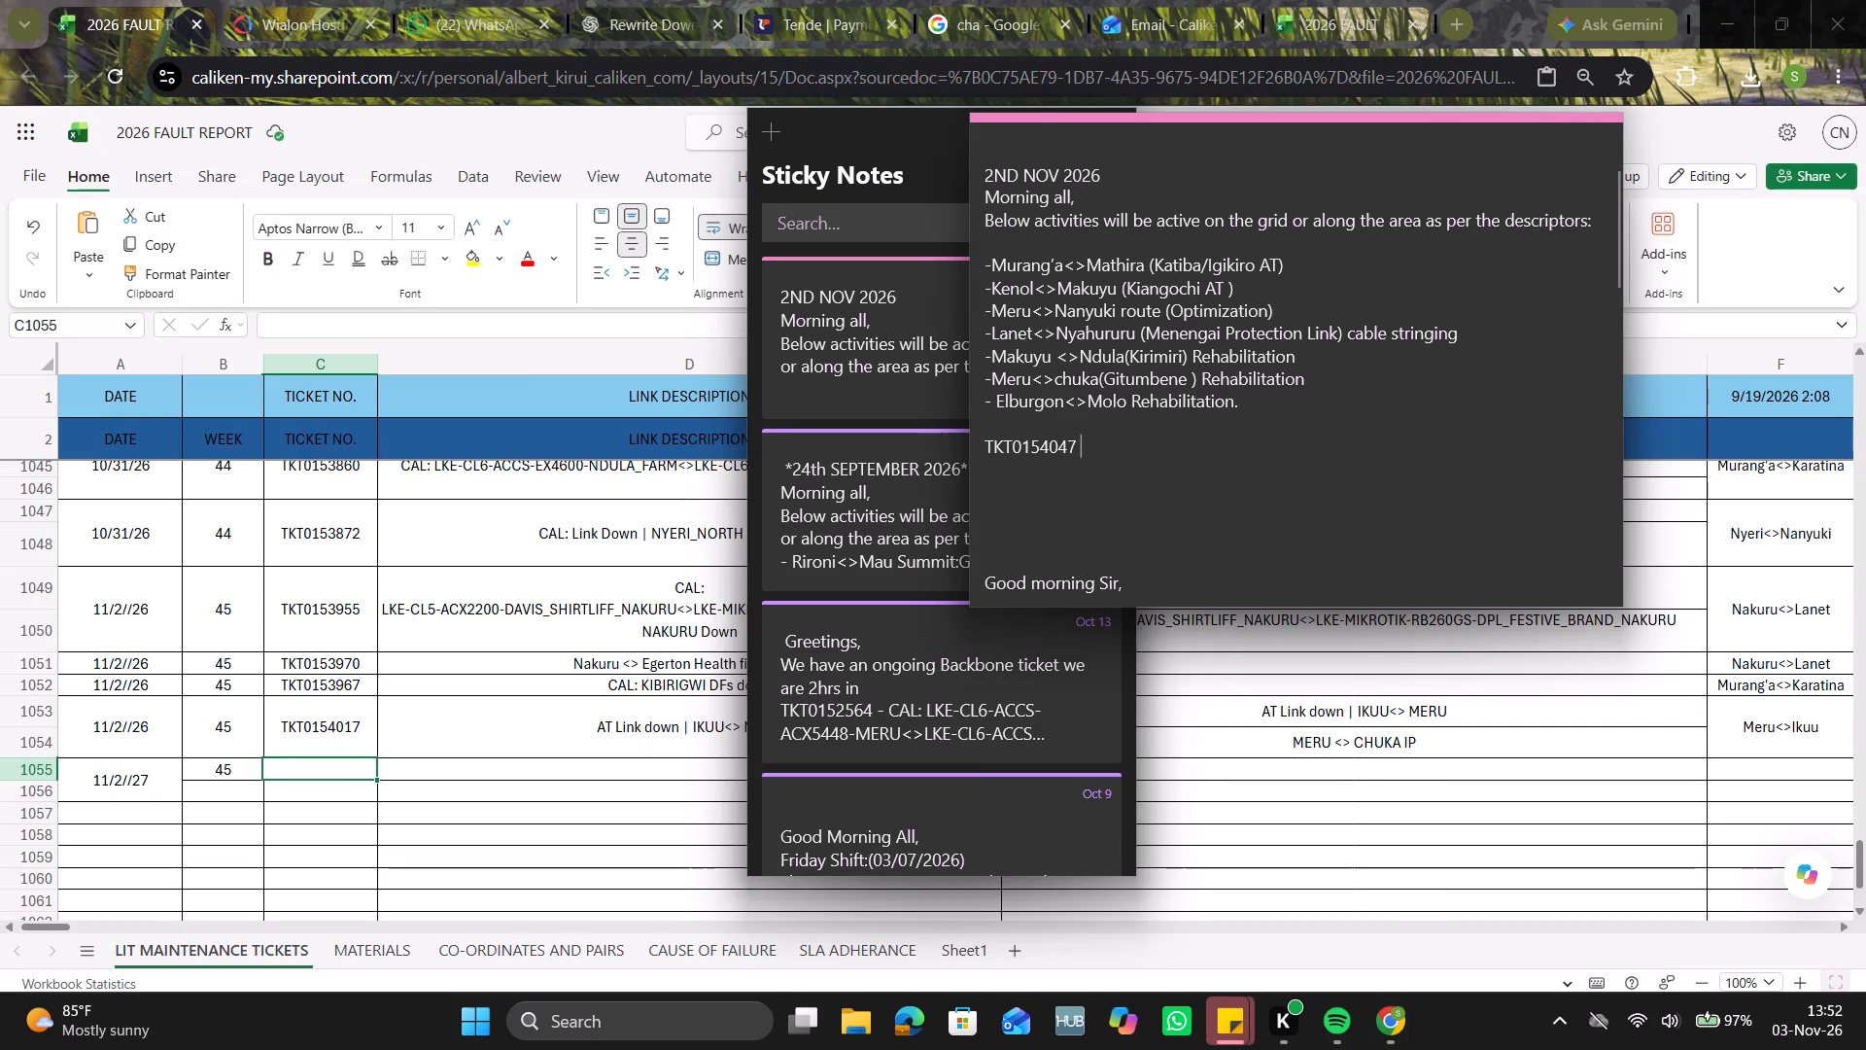
{"action": "left_click", "coordinate": [1074, 442]}
{"action": "left_click_drag", "start_coordinate": [1074, 442], "coordinate": [983, 451]}
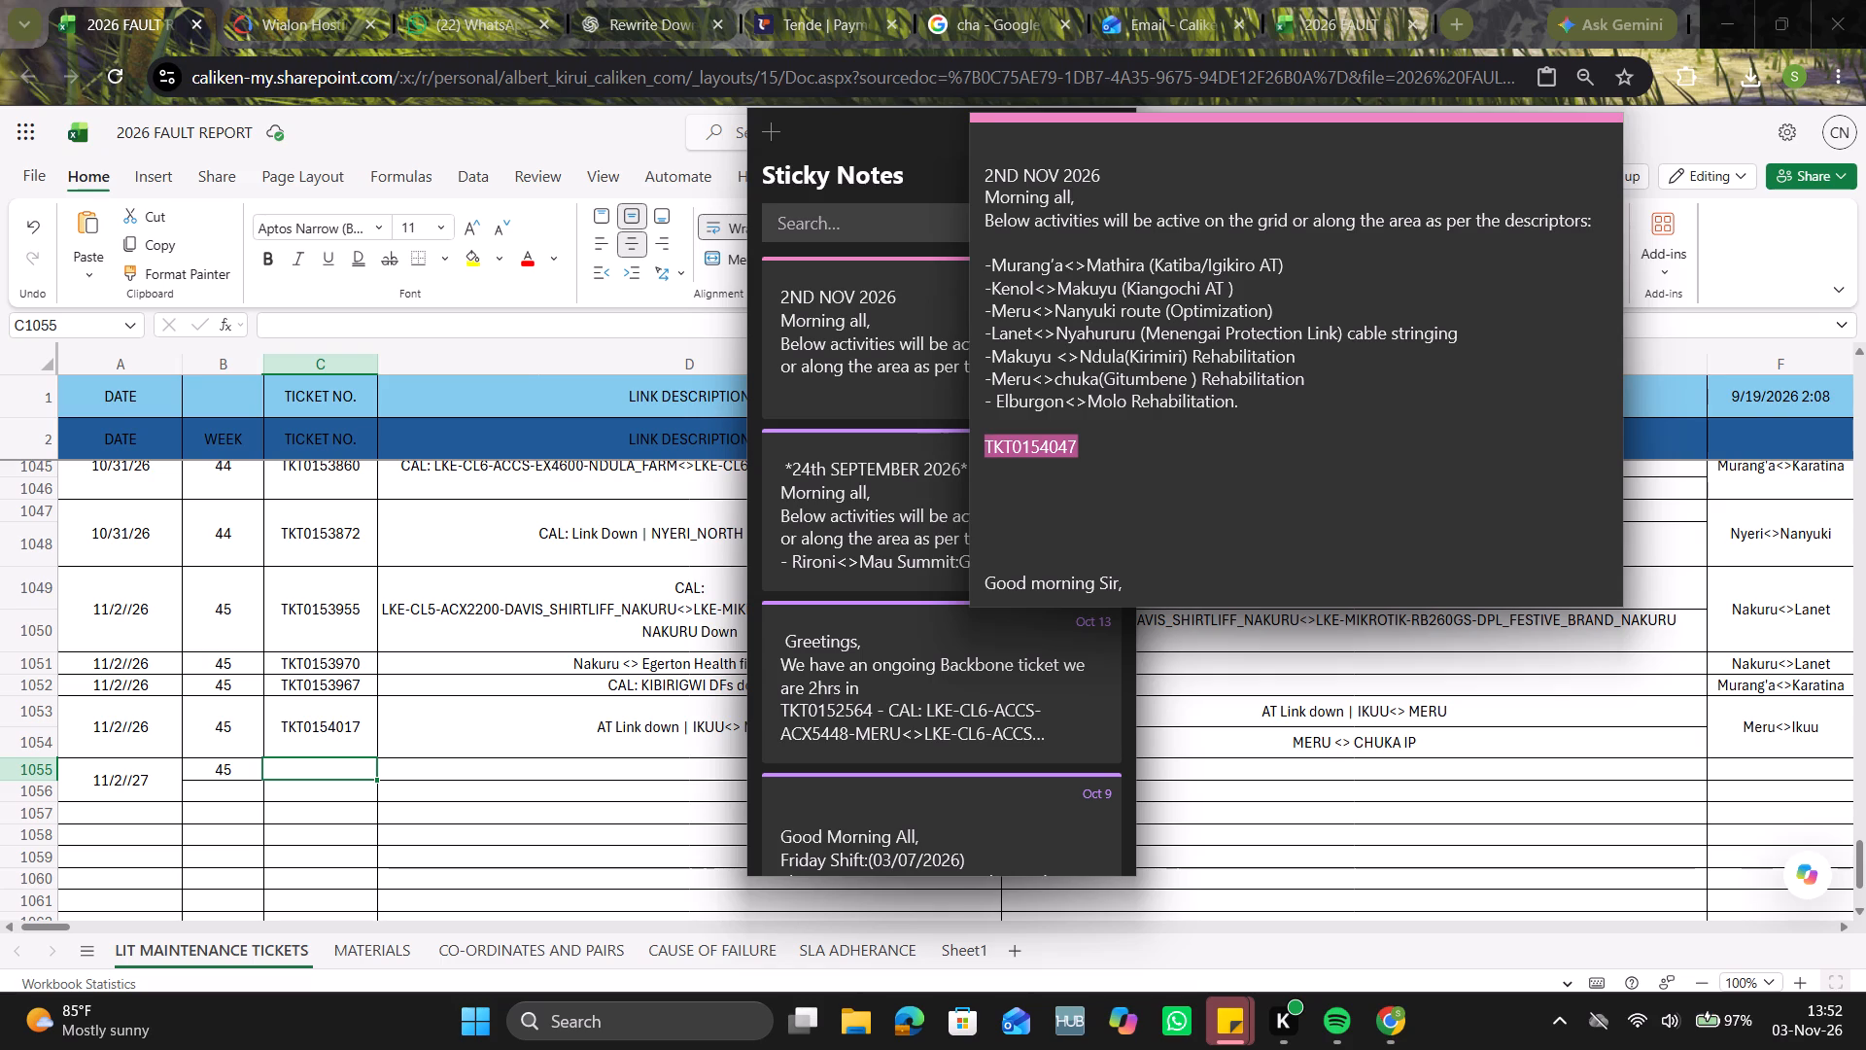
{"action": "key", "text": "ctrl+c"}
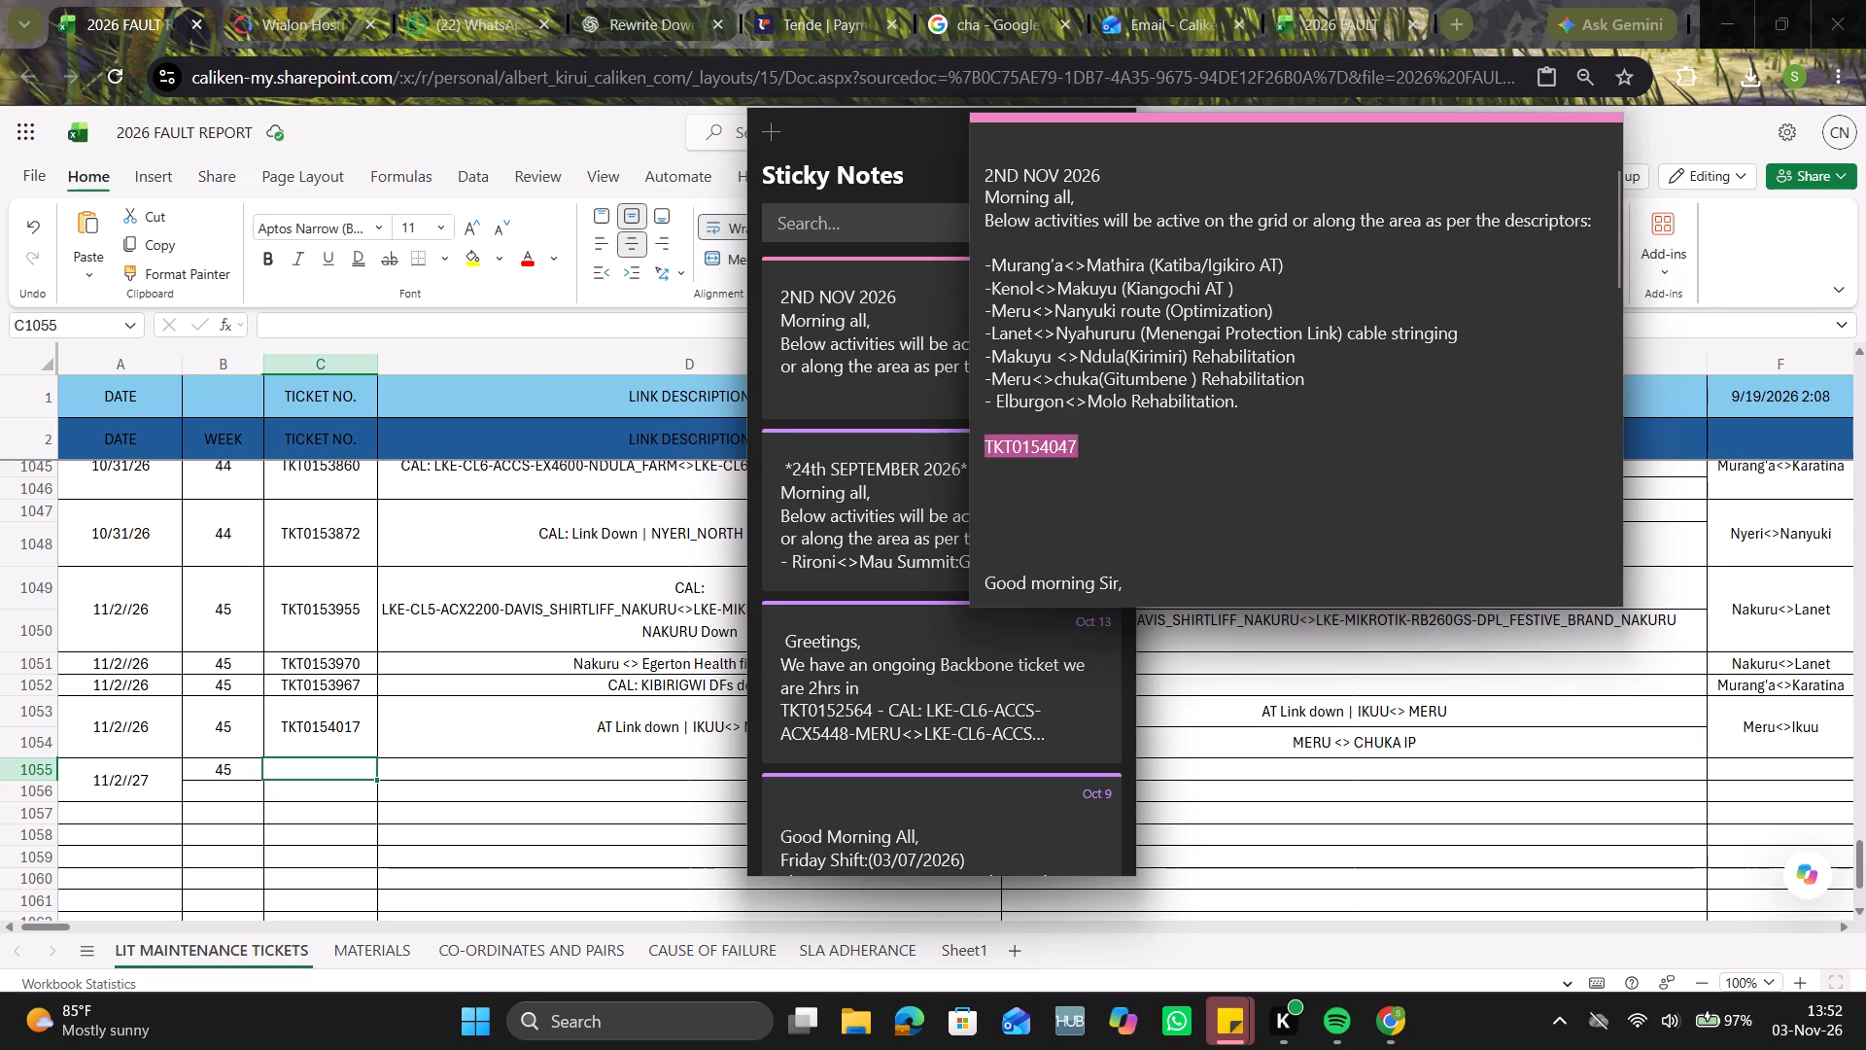
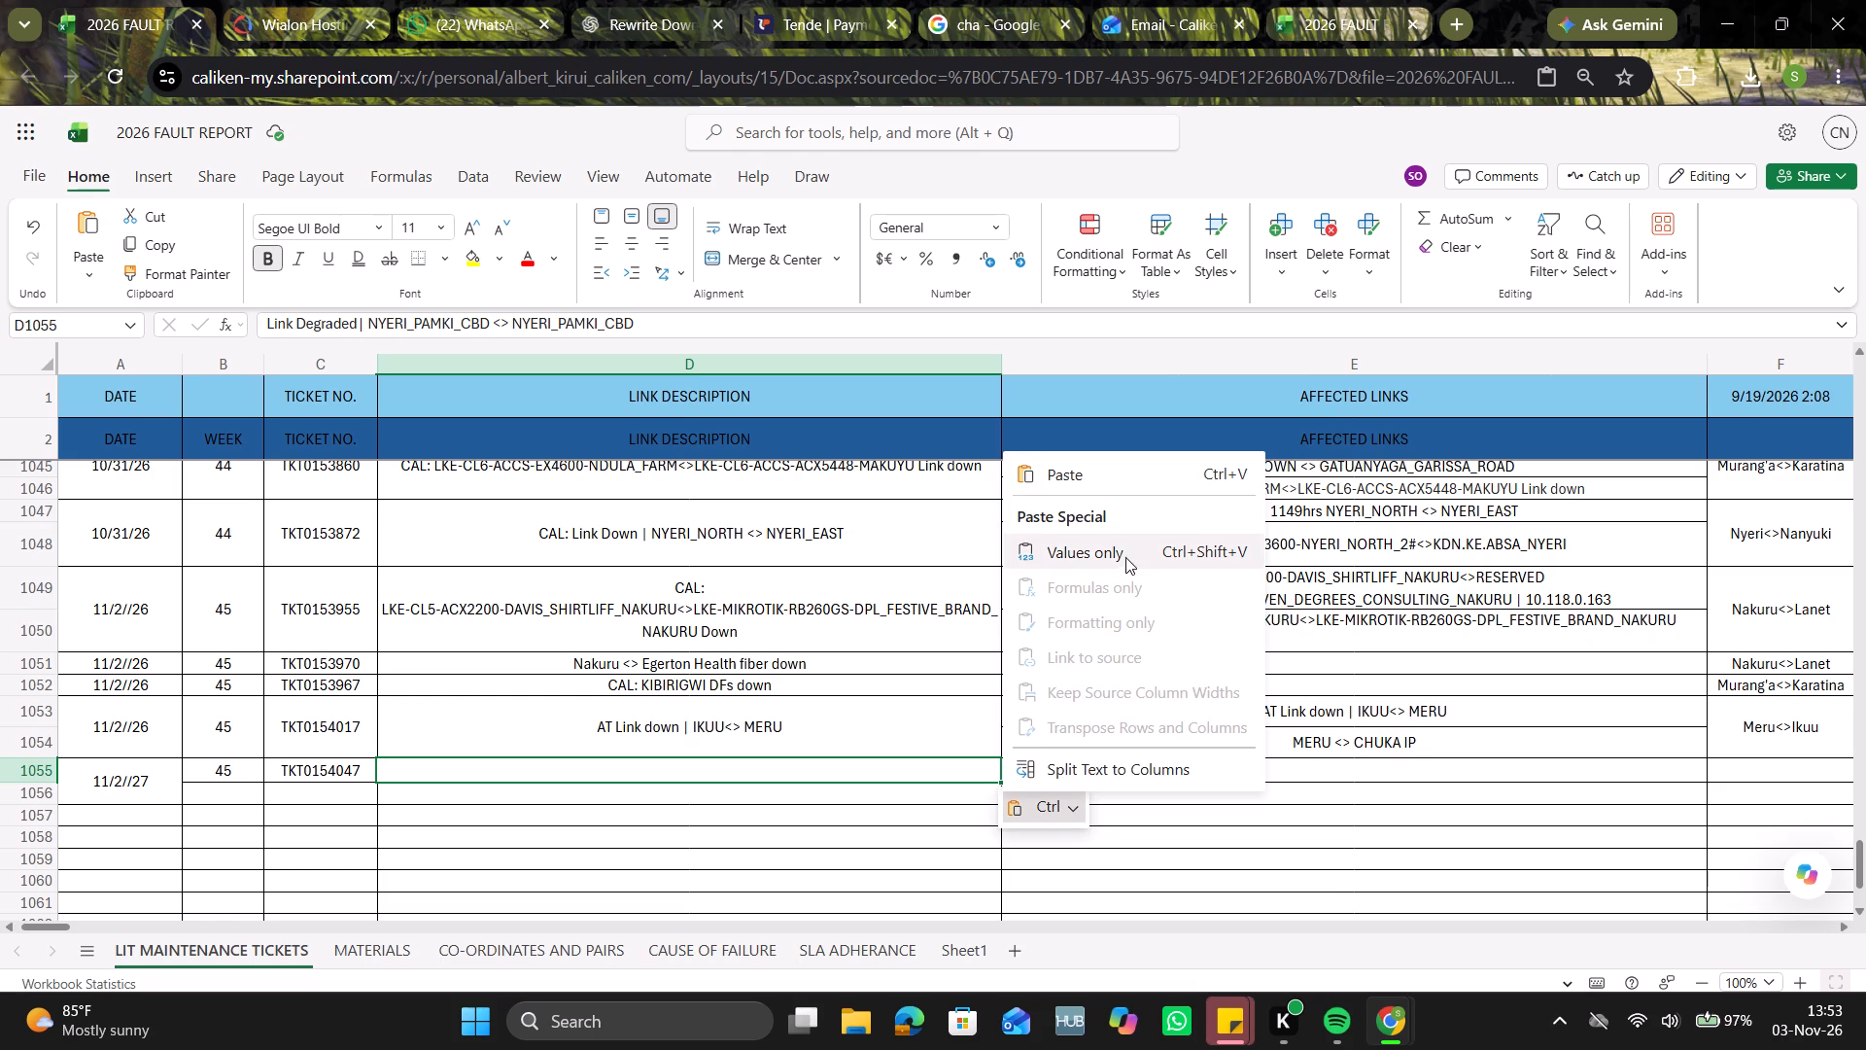
Paste the link description "Link Degraded| NYERI_PAMKI_CBD <> NYERI_PAMKI_CBD" as values only for ticket TKT0154047 in row 1055.
{"action": "left_click", "coordinate": [1124, 557]}
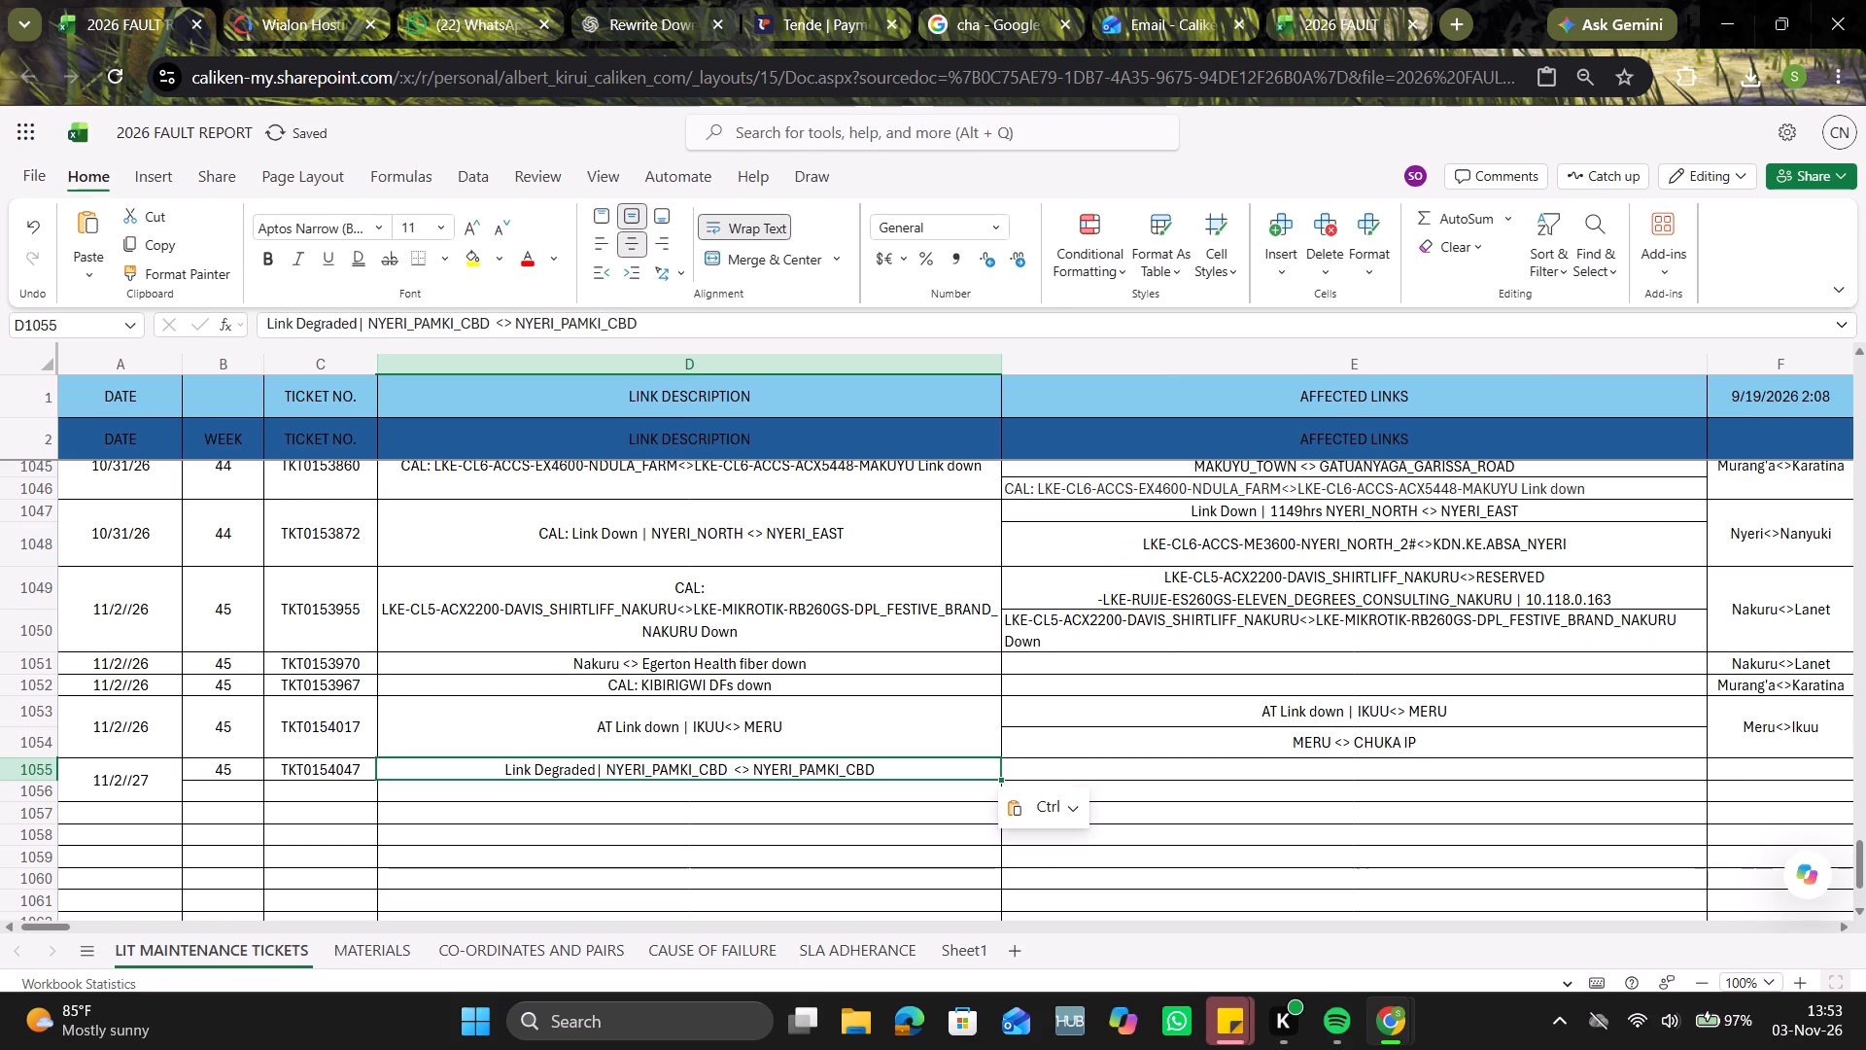
Set the segment for ticket TKT0154047 in cell F1055 to Nyeri<>Nanyuki.
{"action": "left_click", "coordinate": [1258, 767]}
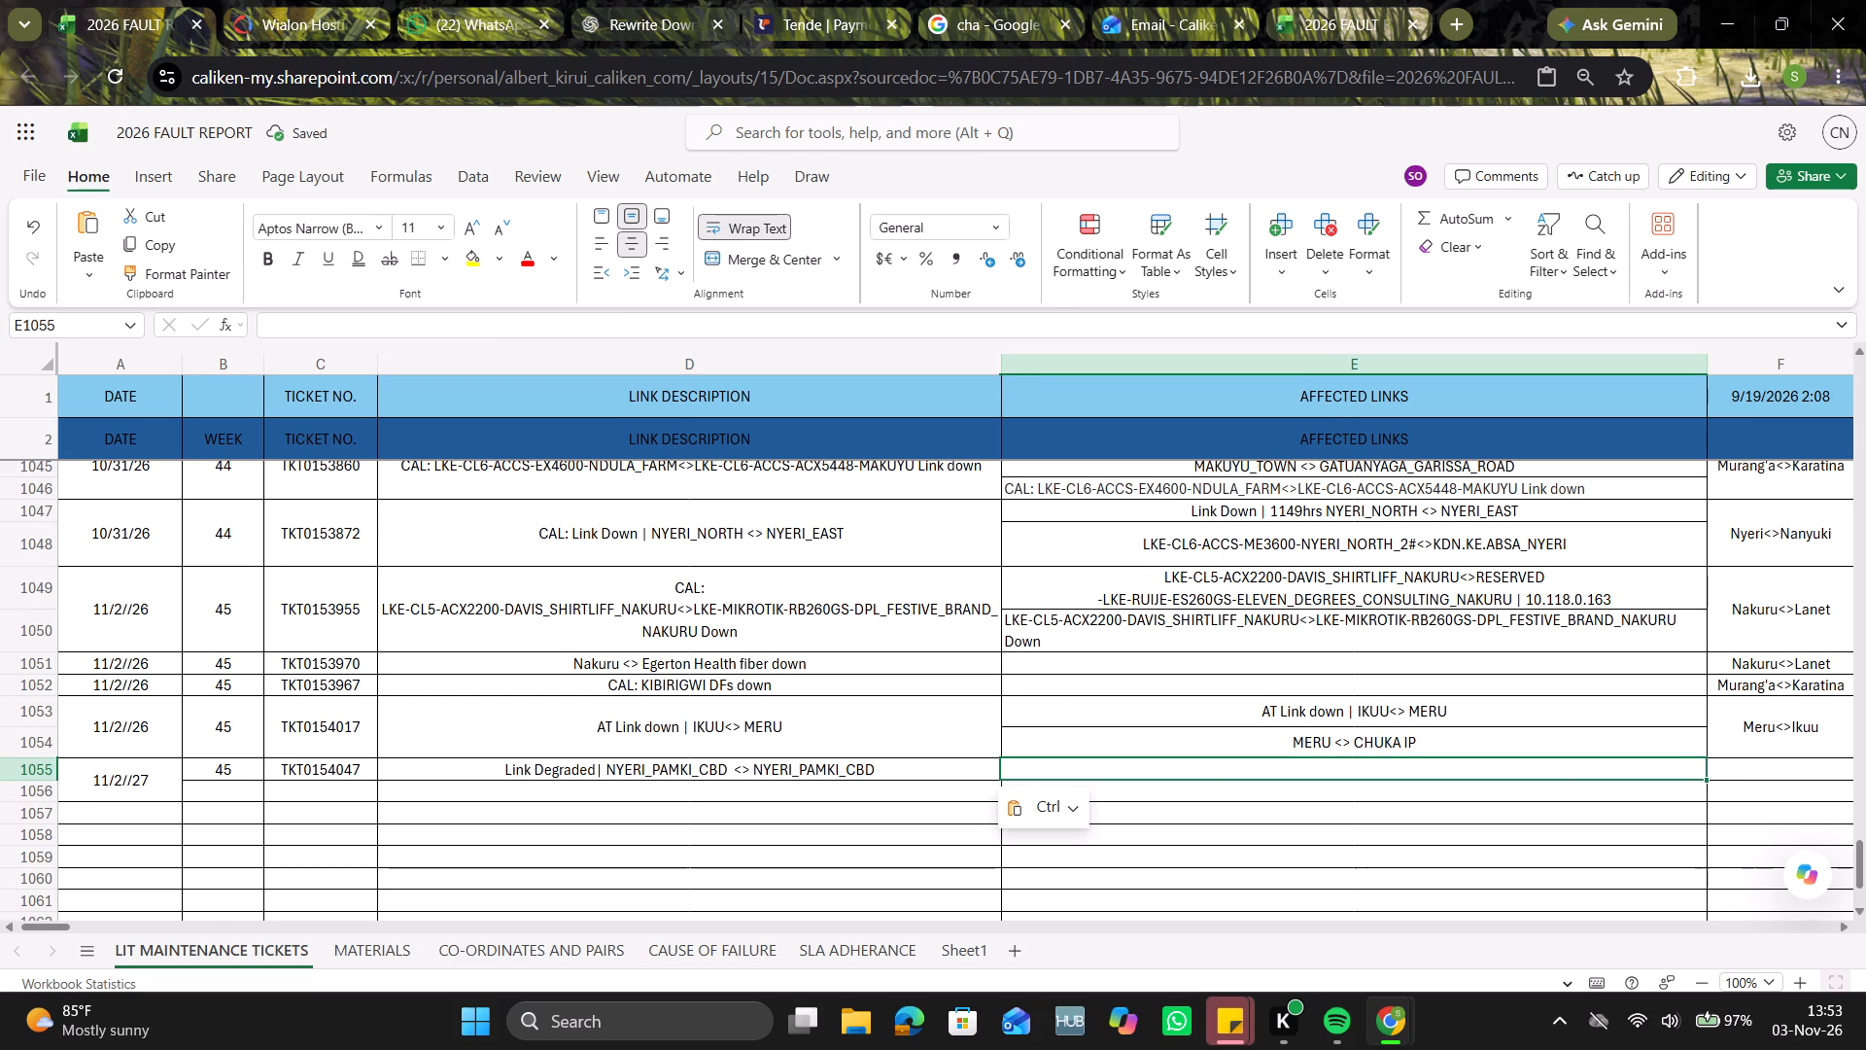
{"action": "scroll", "coordinate": [1258, 767], "scroll_direction": "left", "scroll_amount": 3}
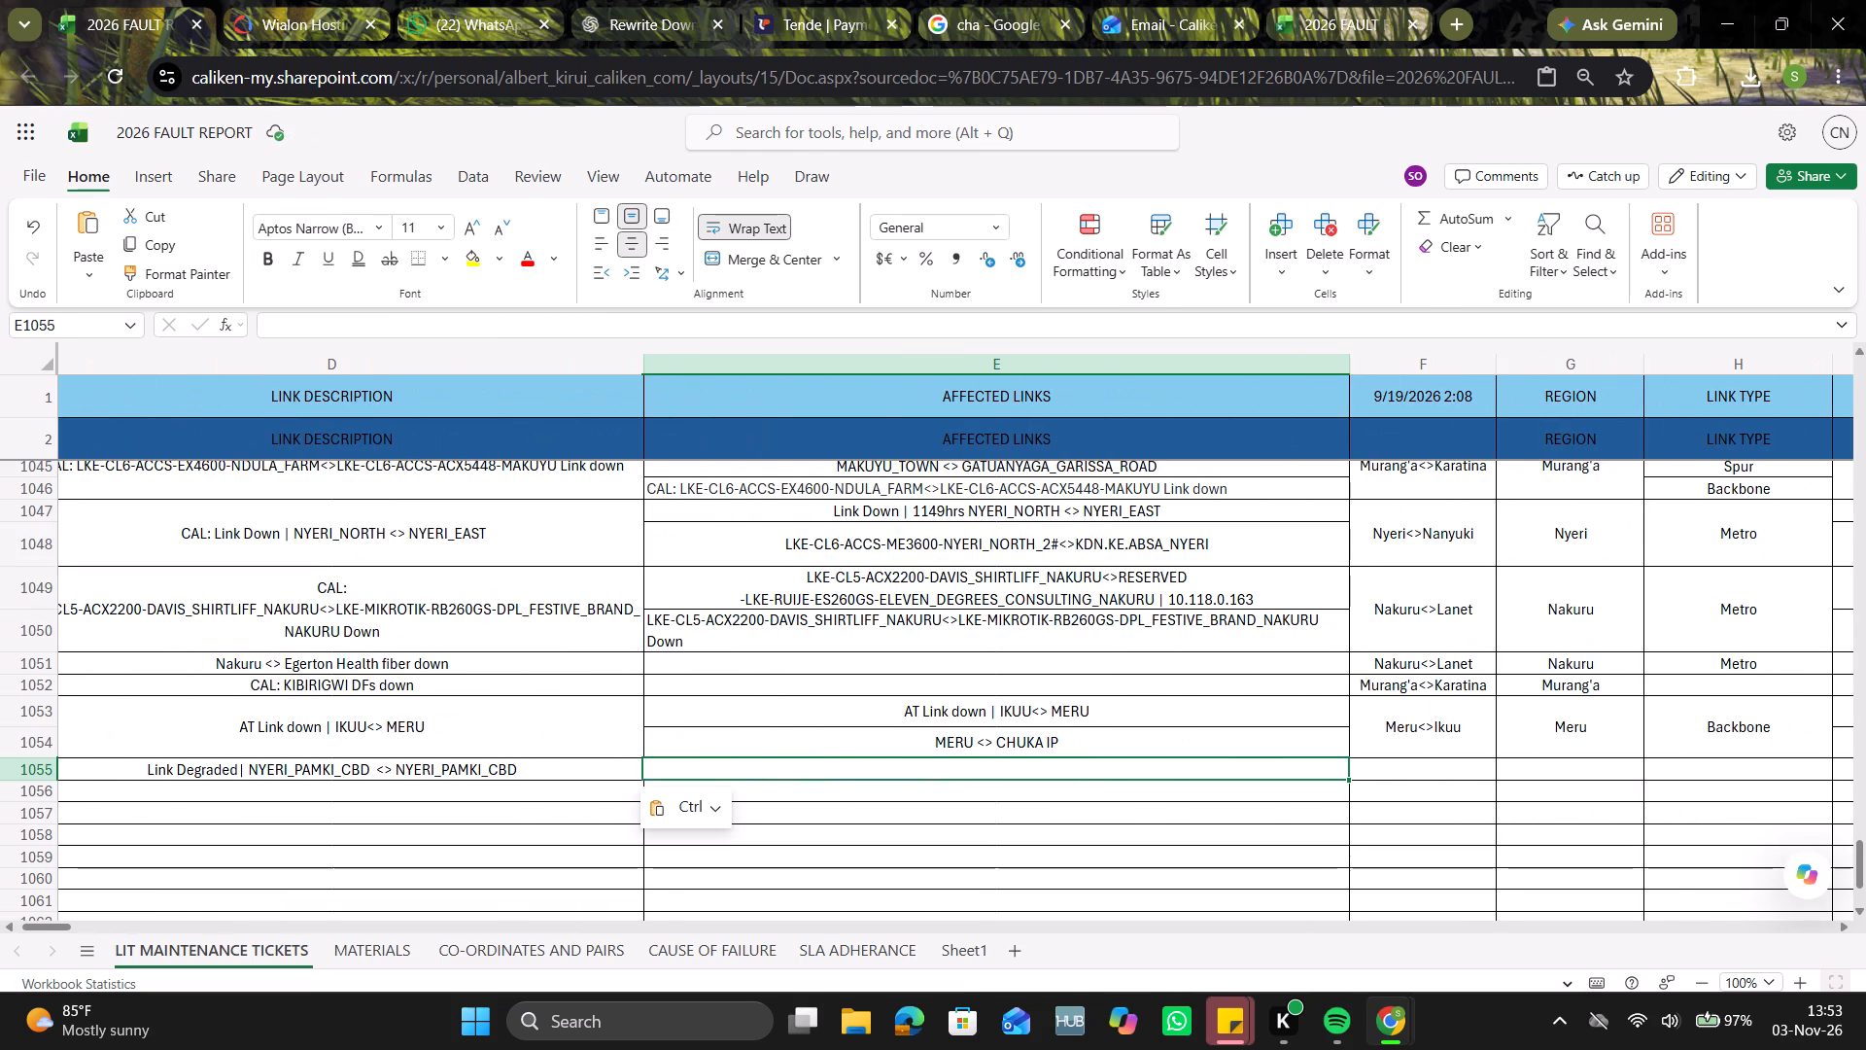
{"action": "scroll", "coordinate": [1222, 772], "scroll_direction": "left", "scroll_amount": 2}
{"action": "double_click", "coordinate": [1222, 772]}
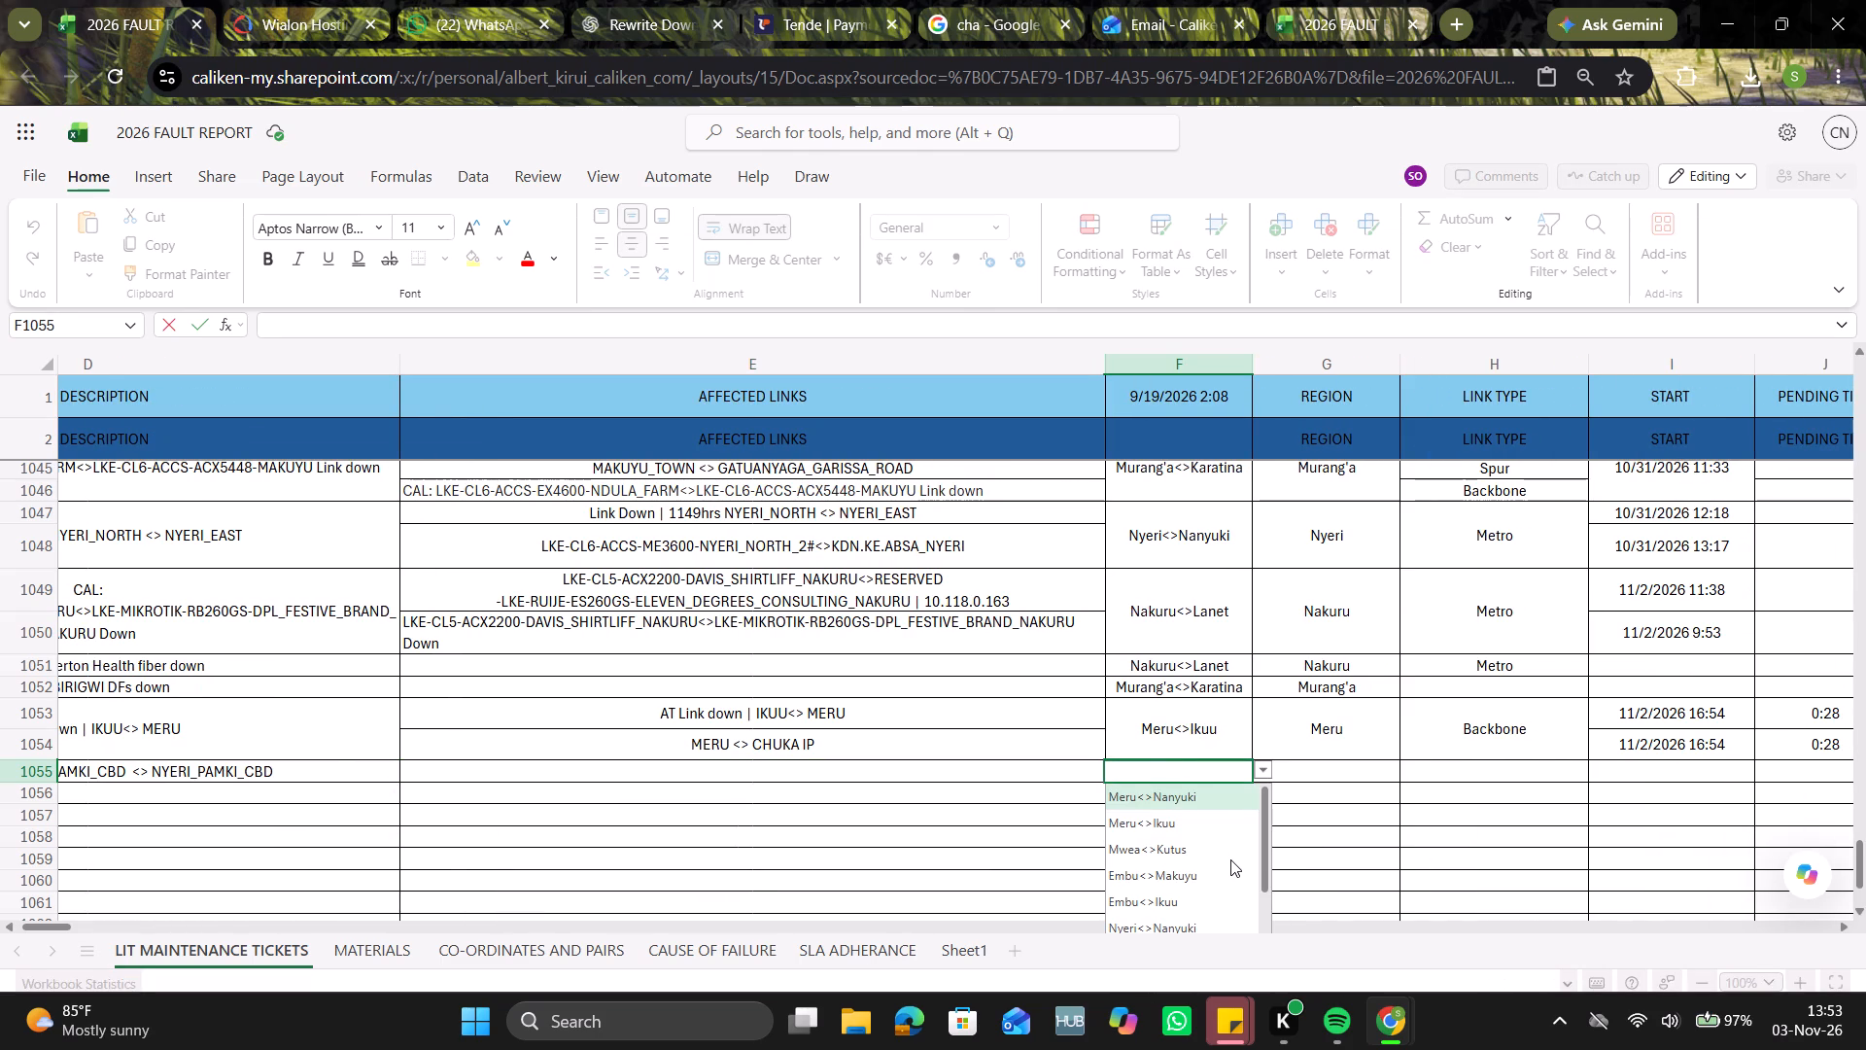
{"action": "scroll", "coordinate": [1230, 859], "scroll_direction": "down", "scroll_amount": 1}
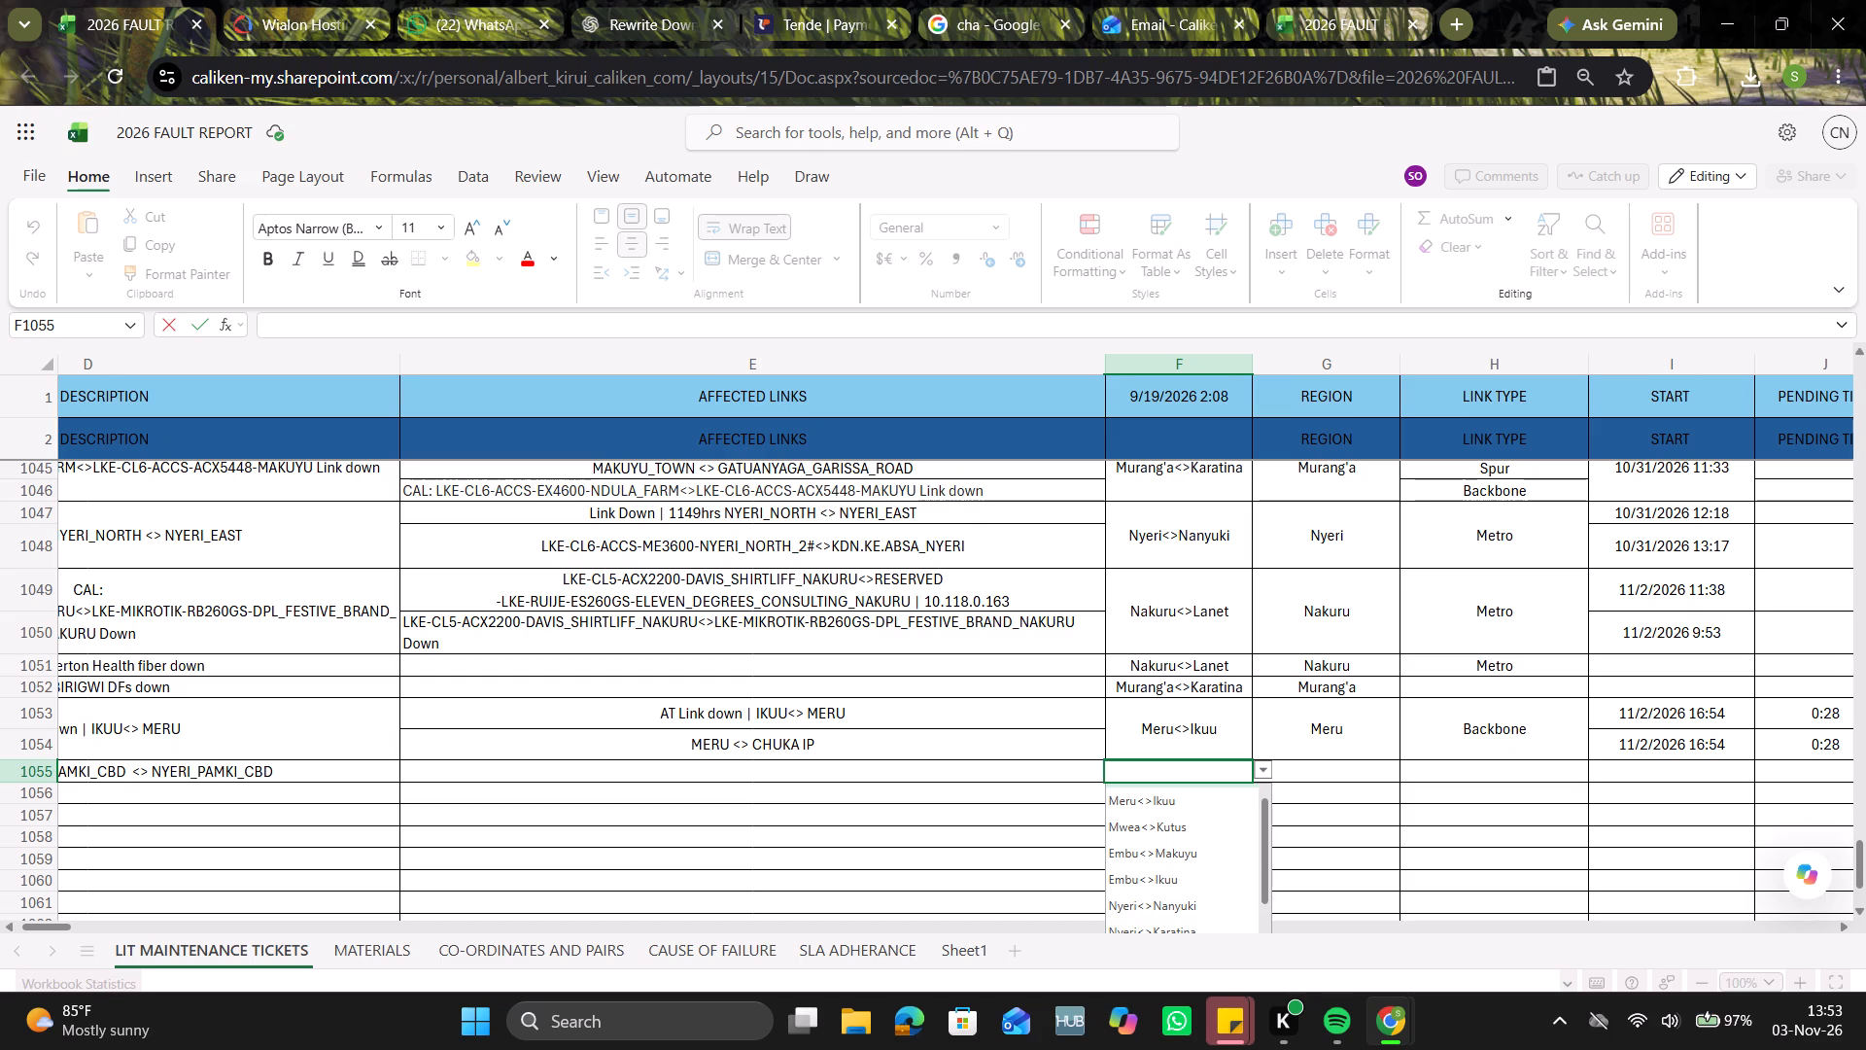
{"action": "scroll", "coordinate": [1190, 814], "scroll_direction": "down", "scroll_amount": 1}
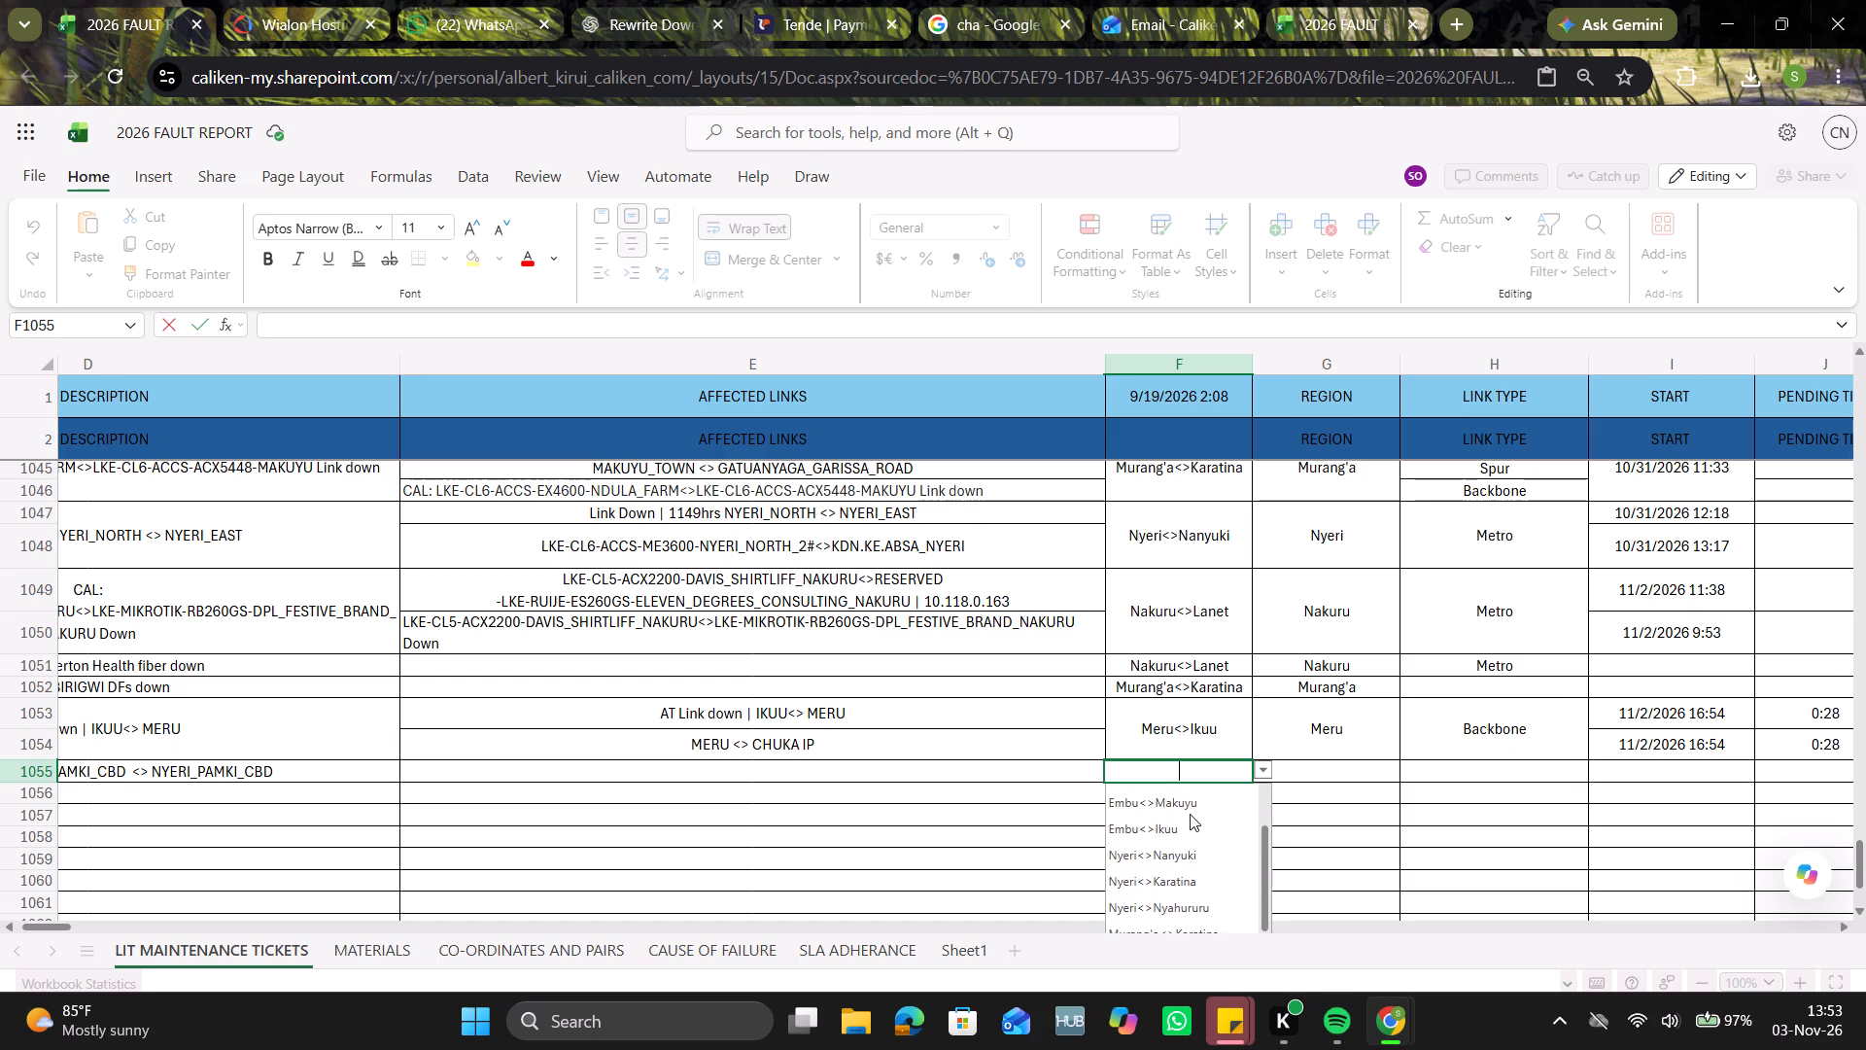
{"action": "scroll", "coordinate": [1190, 814], "scroll_direction": "down", "scroll_amount": 2}
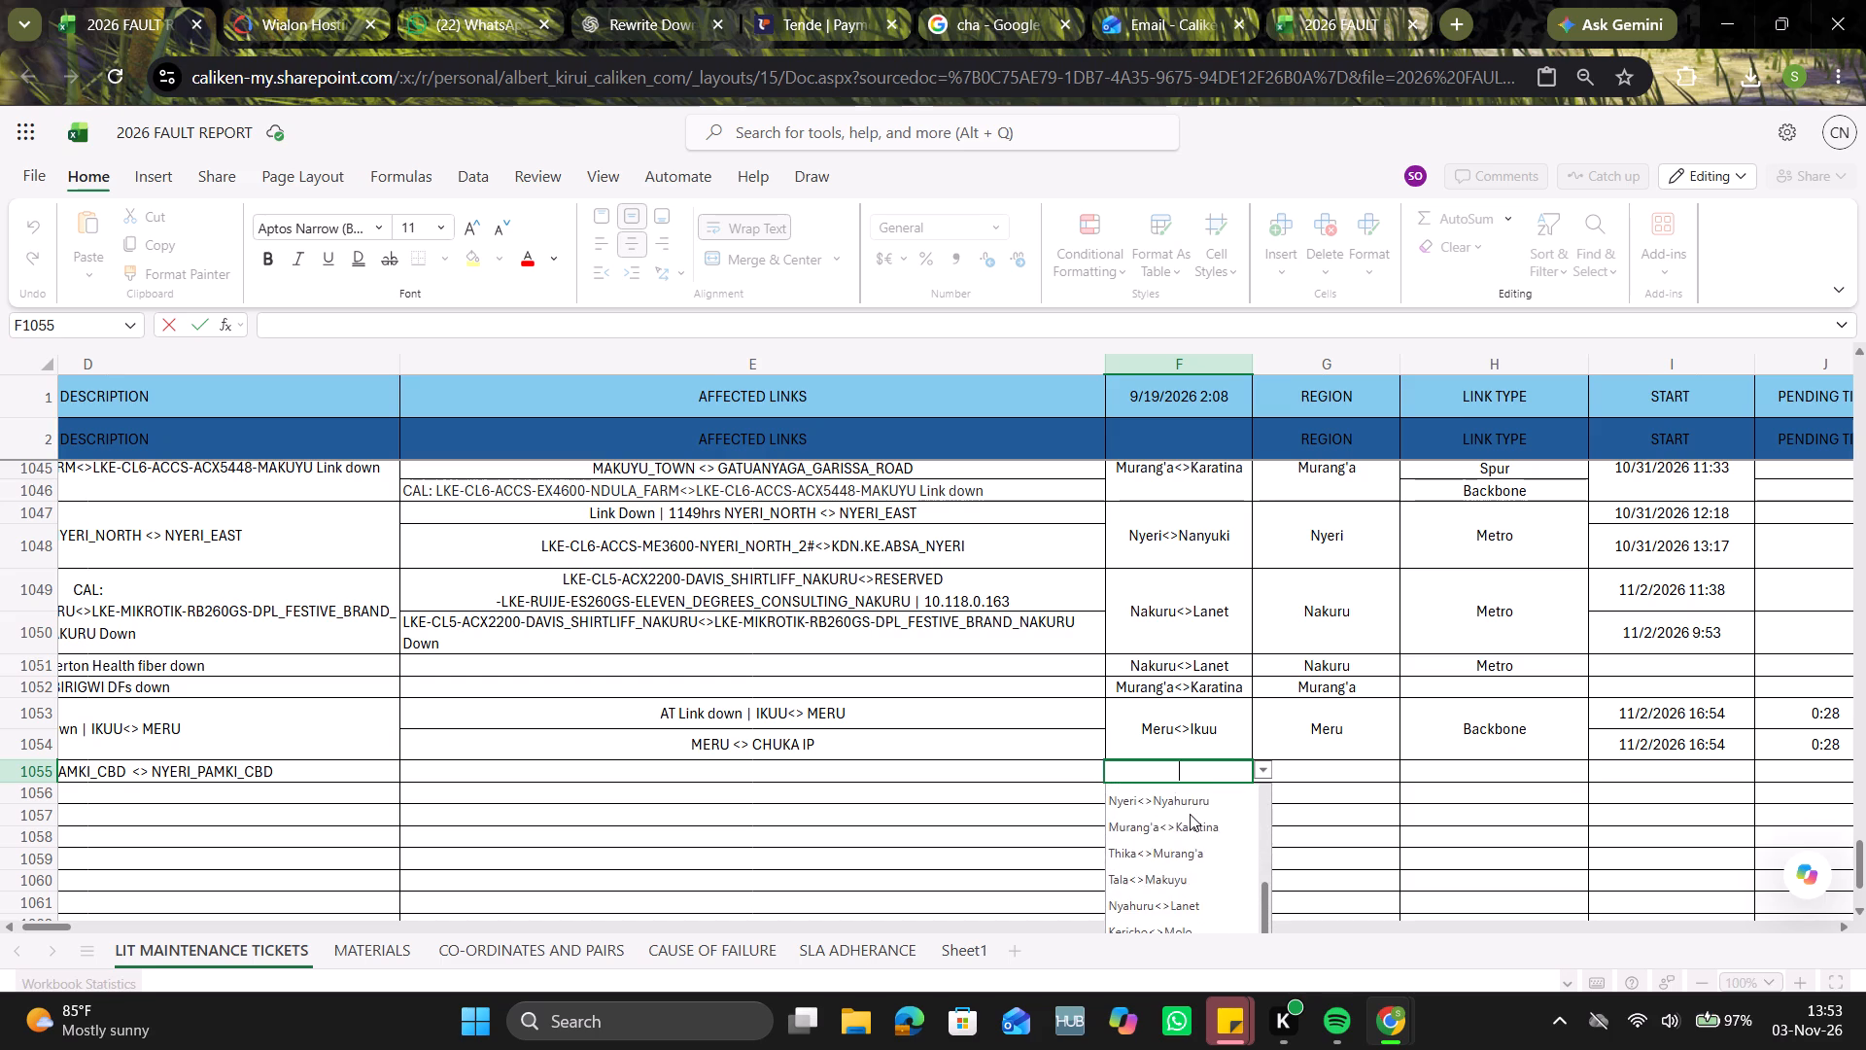
{"action": "scroll", "coordinate": [1190, 814], "scroll_direction": "up", "scroll_amount": 1}
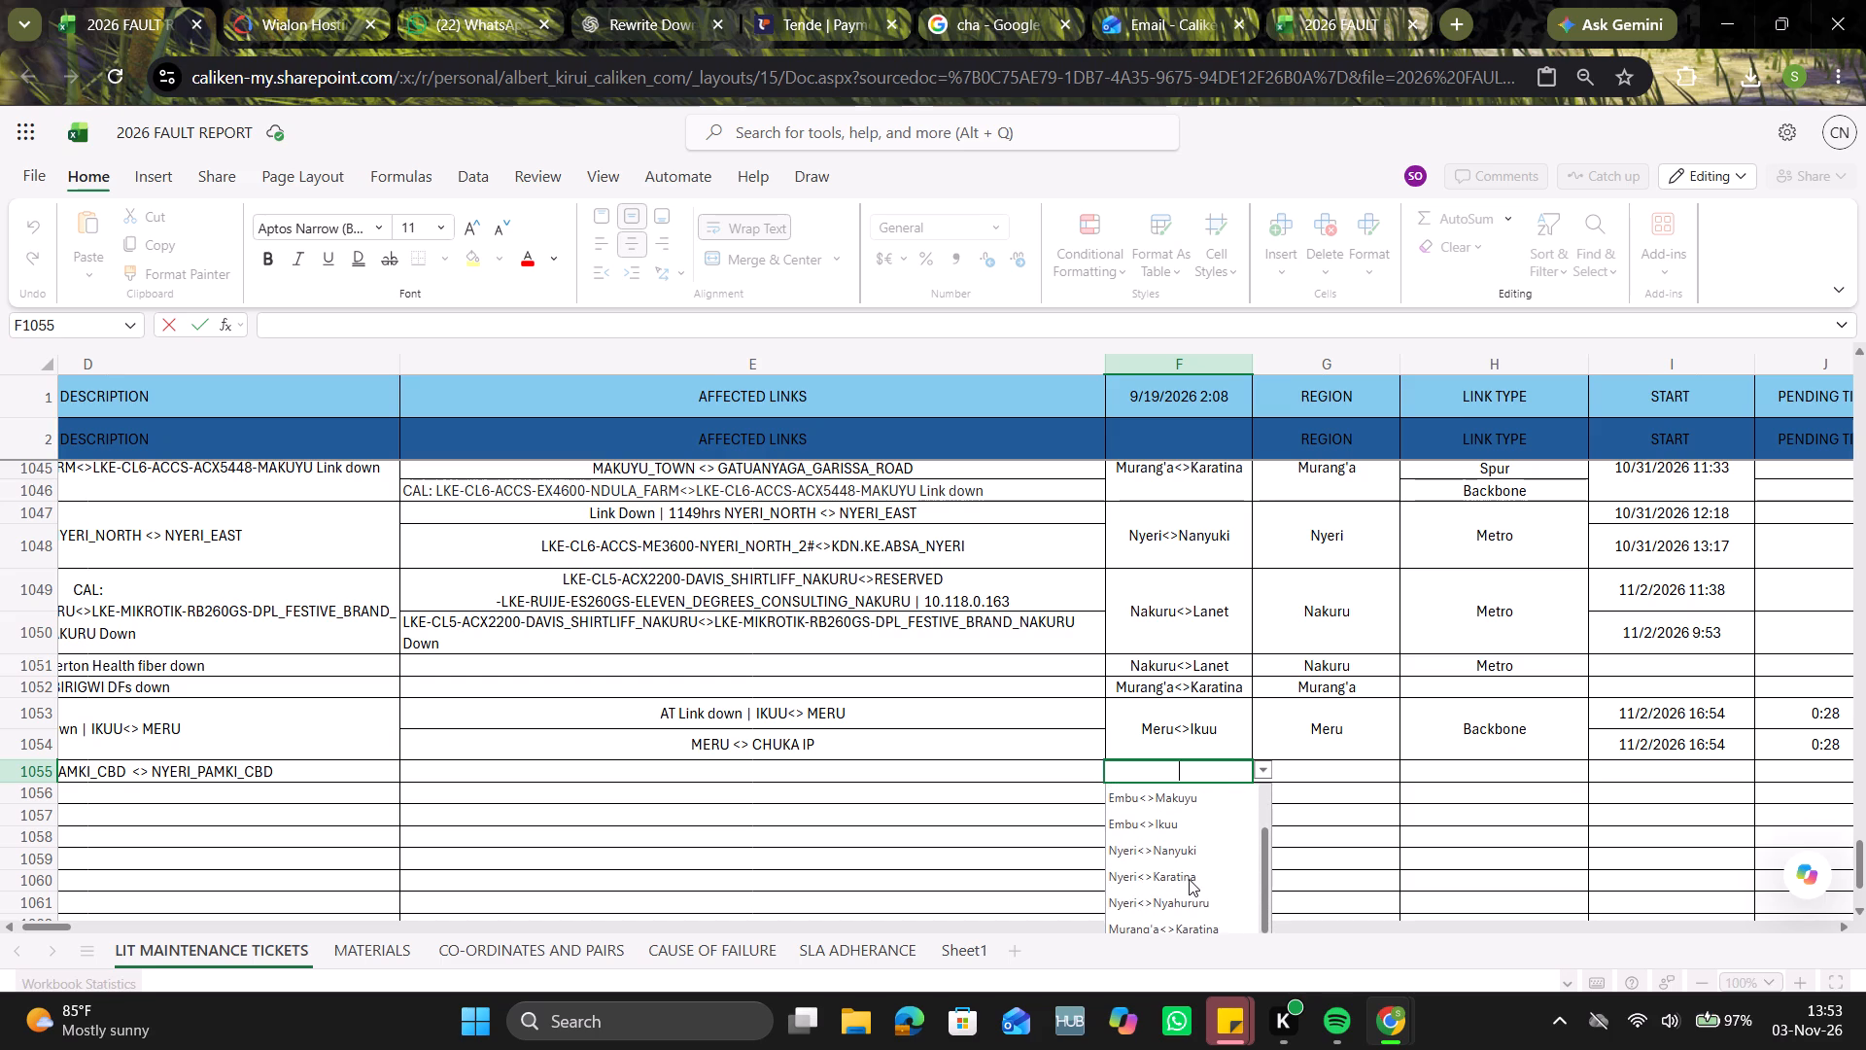
{"action": "left_click", "coordinate": [1136, 849]}
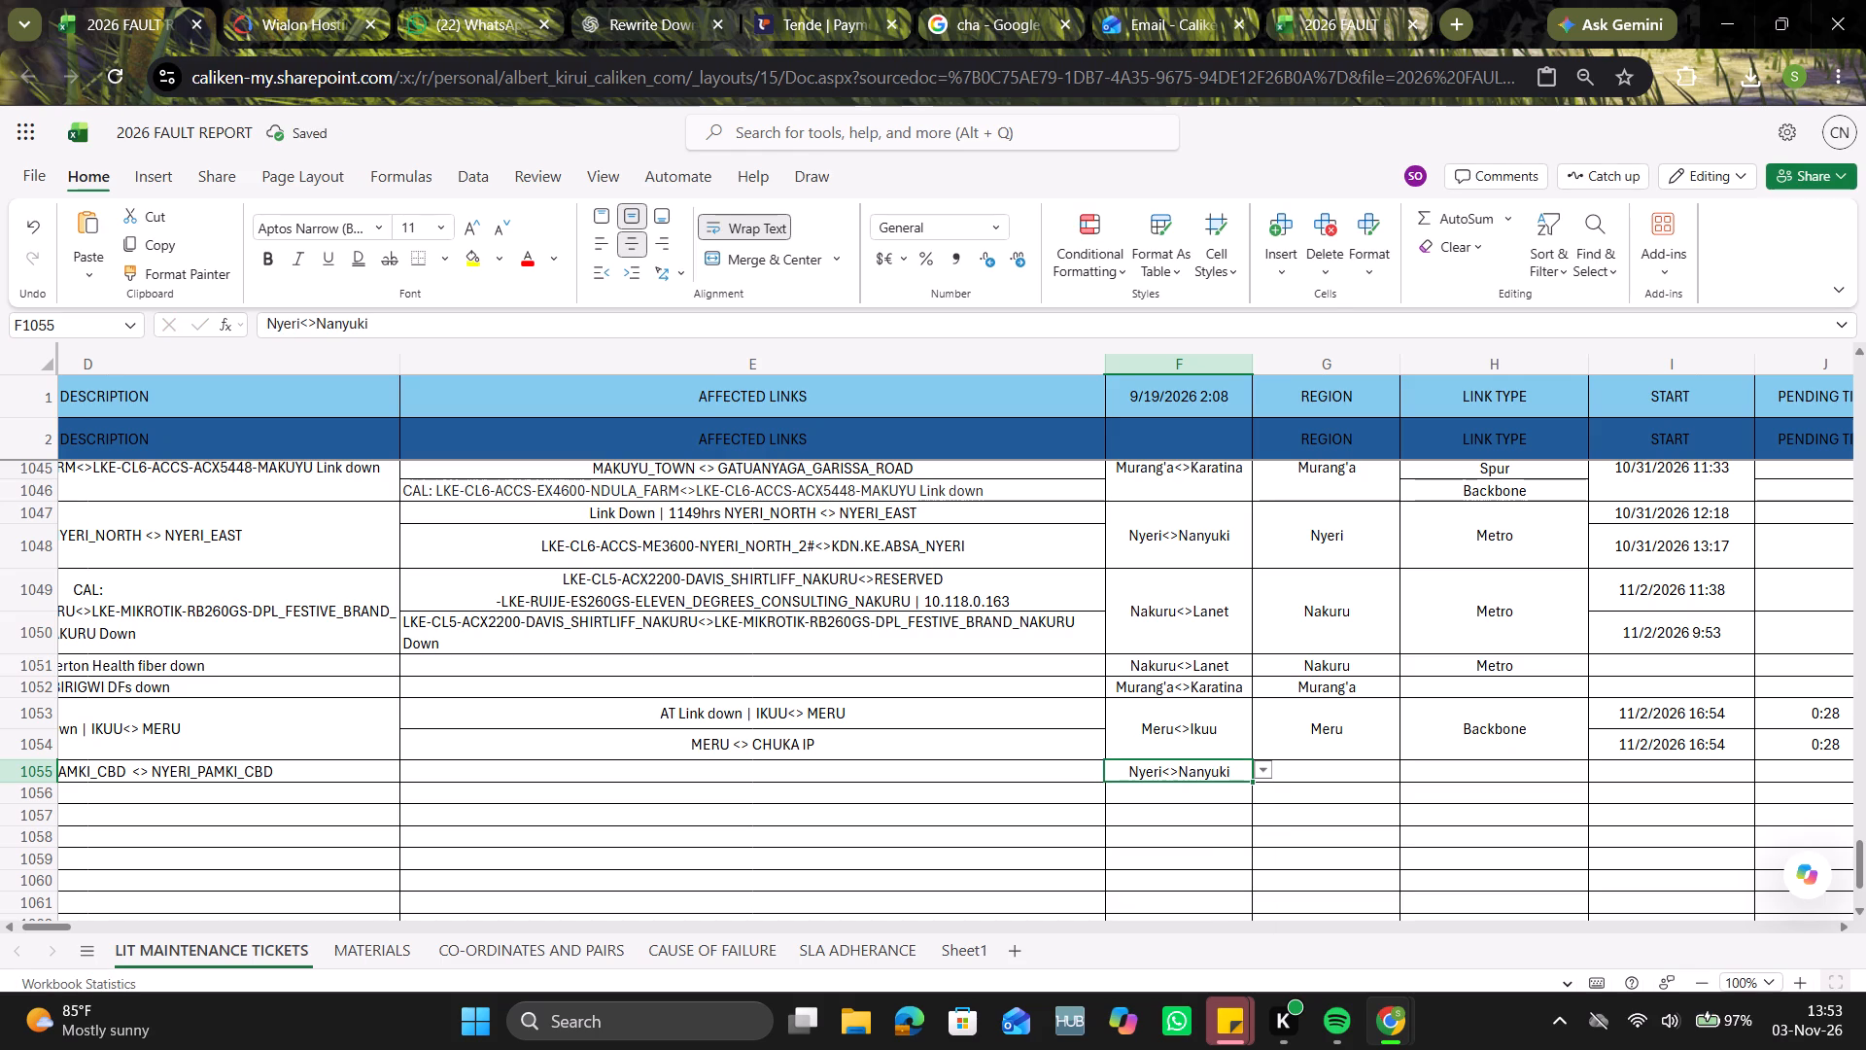
Set the region for the same ticket row, cell G1055, to Nyeri.
{"action": "left_click", "coordinate": [1330, 770]}
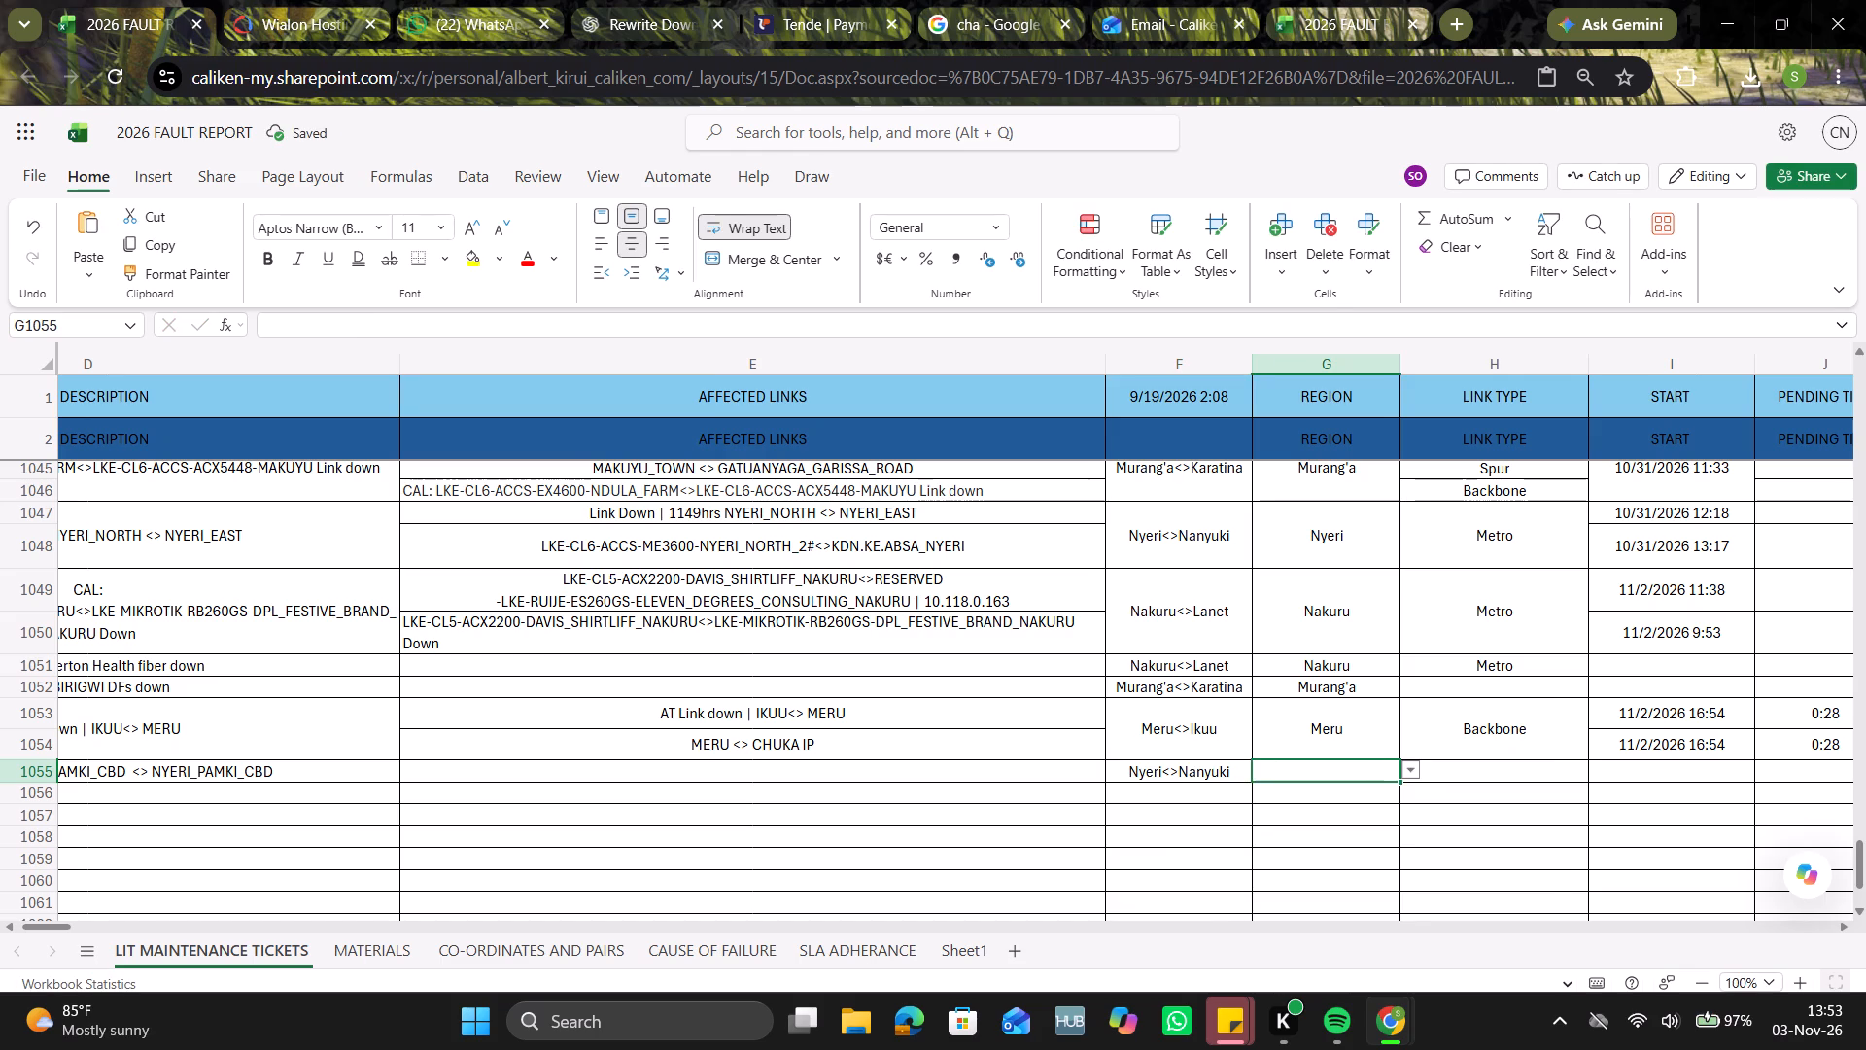
{"action": "scroll", "coordinate": [1330, 770], "scroll_direction": "left", "scroll_amount": 2}
{"action": "left_click", "coordinate": [1193, 774]}
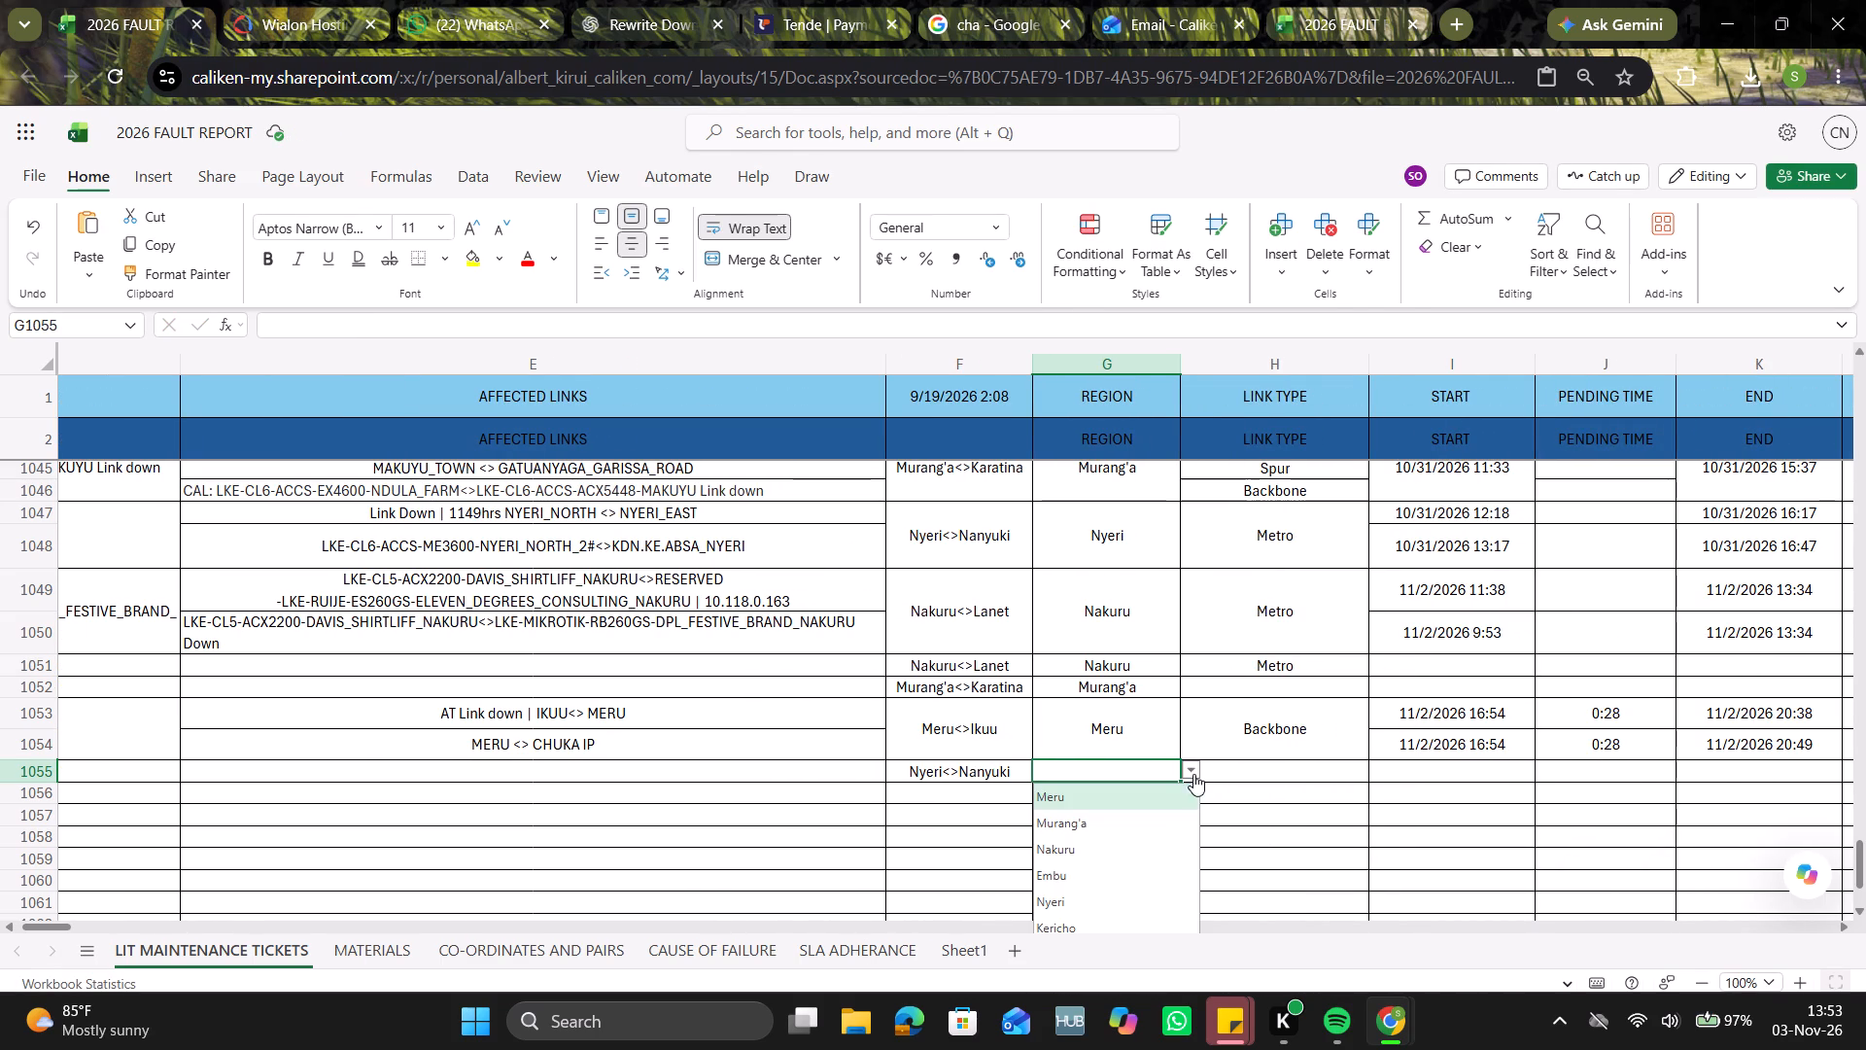
{"action": "scroll", "coordinate": [1093, 842], "scroll_direction": "down", "scroll_amount": 1}
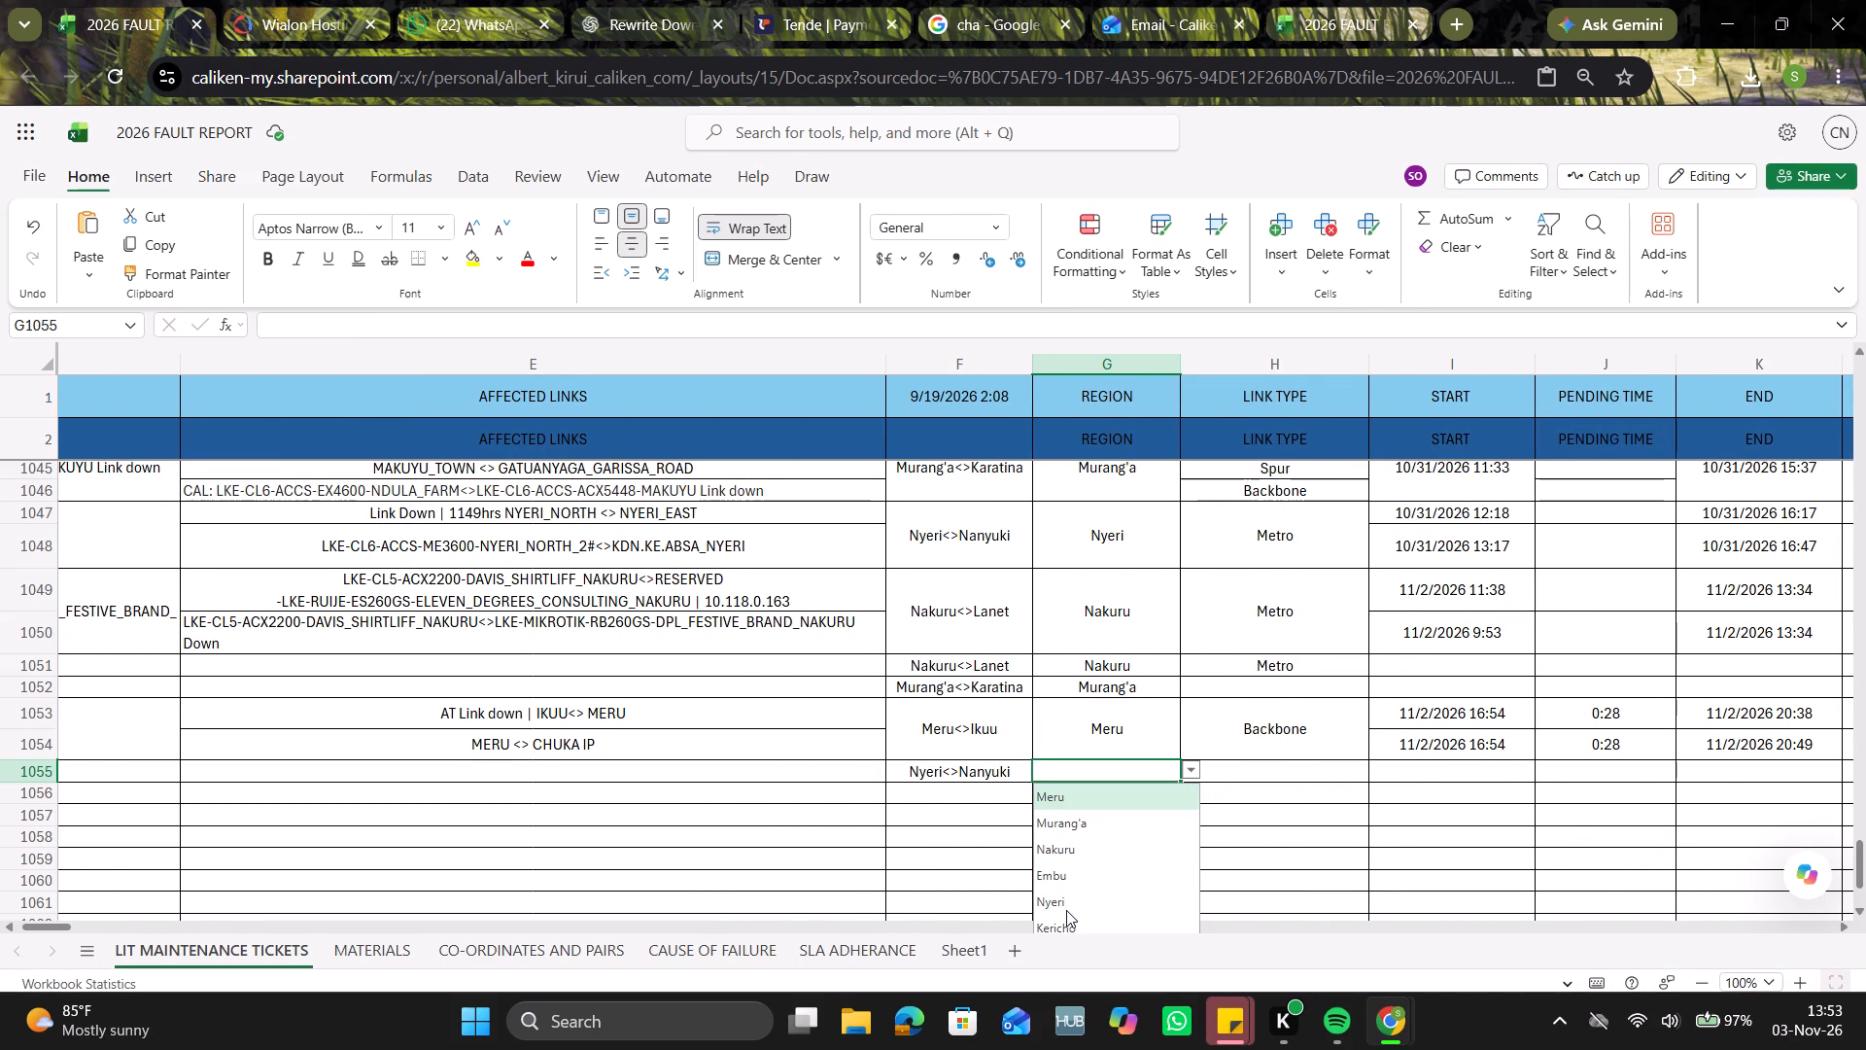
{"action": "left_click", "coordinate": [1052, 906]}
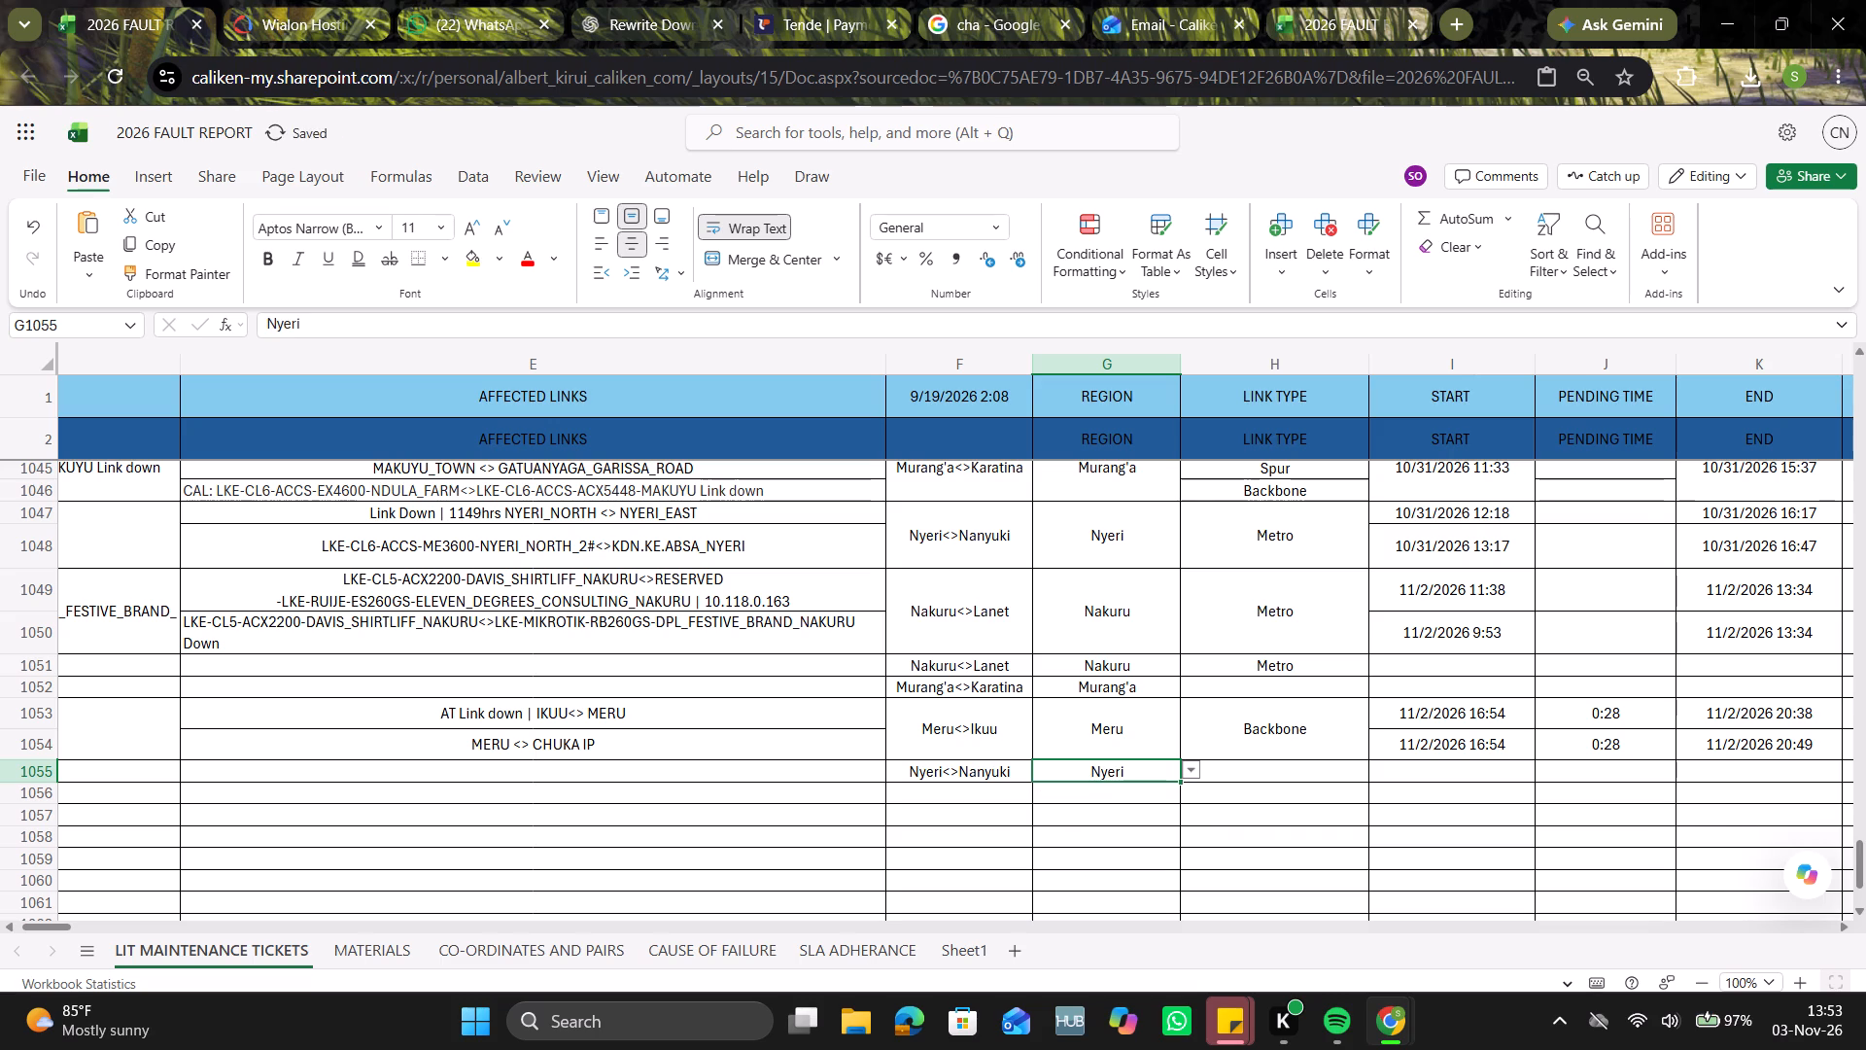